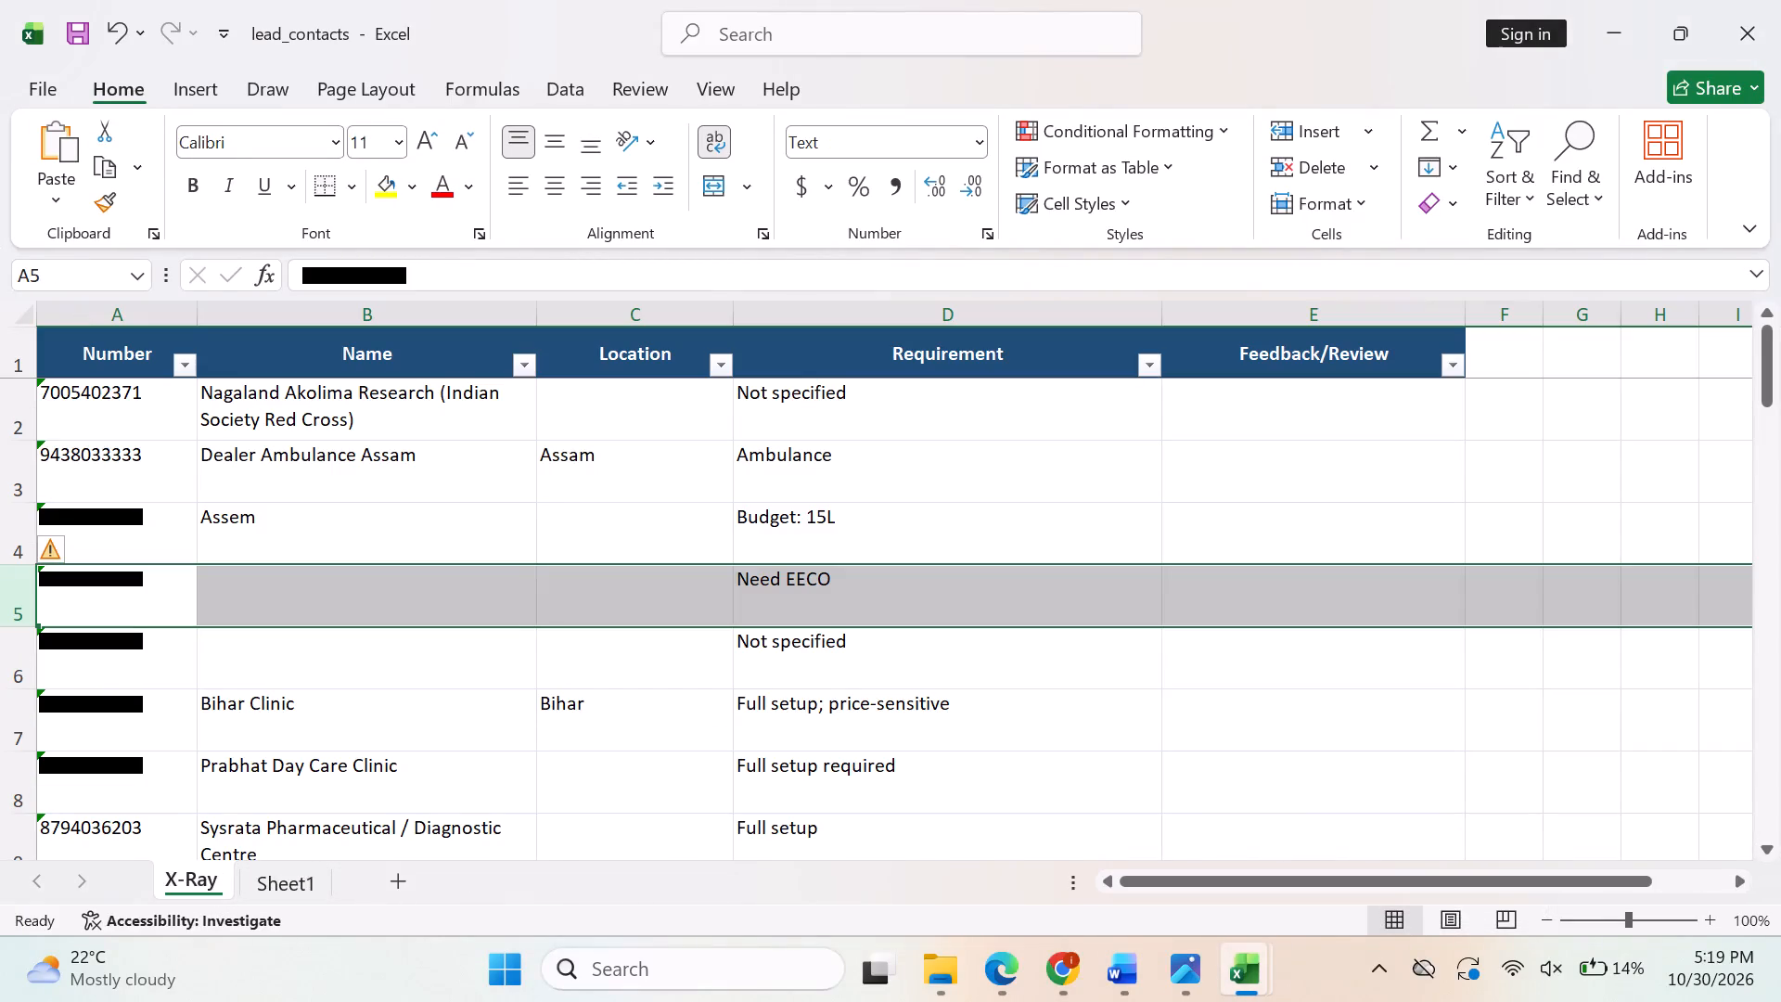
# Copy the header row from the X-Ray sheet and paste it into row 1 of Sheet1.
pyautogui.click(135, 488)
pyautogui.click(30, 342)
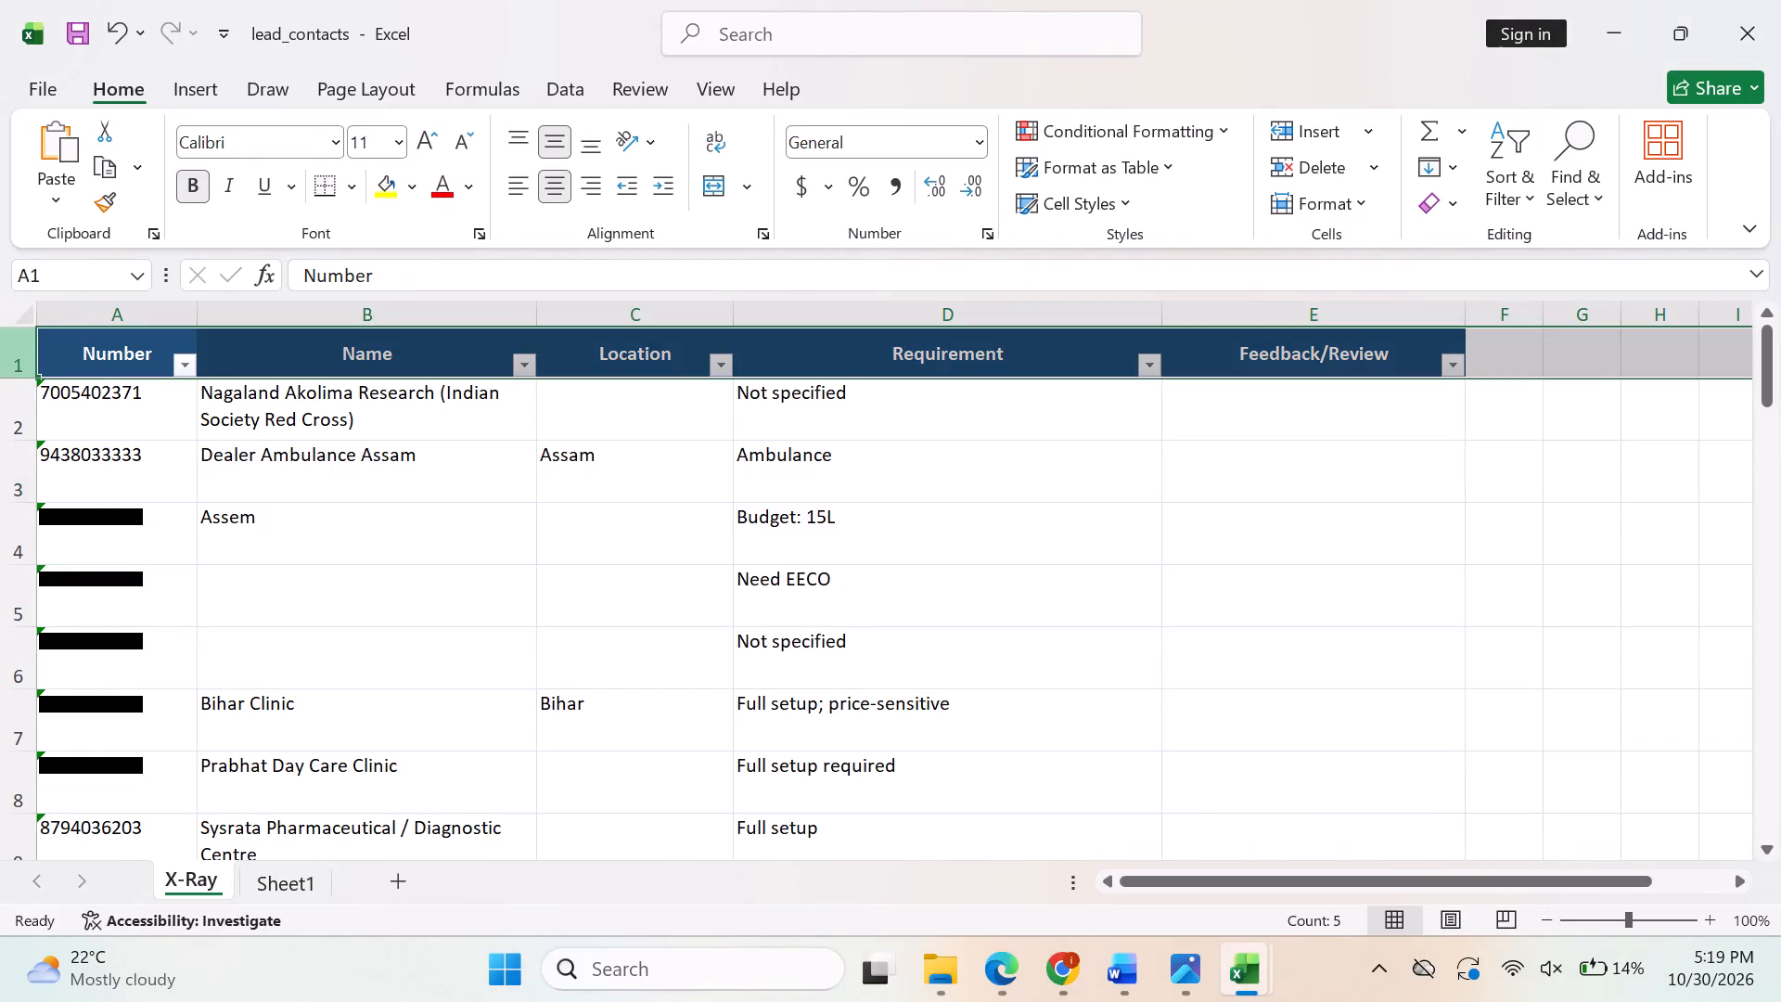
pyautogui.hotkey('ctrl', 'c')
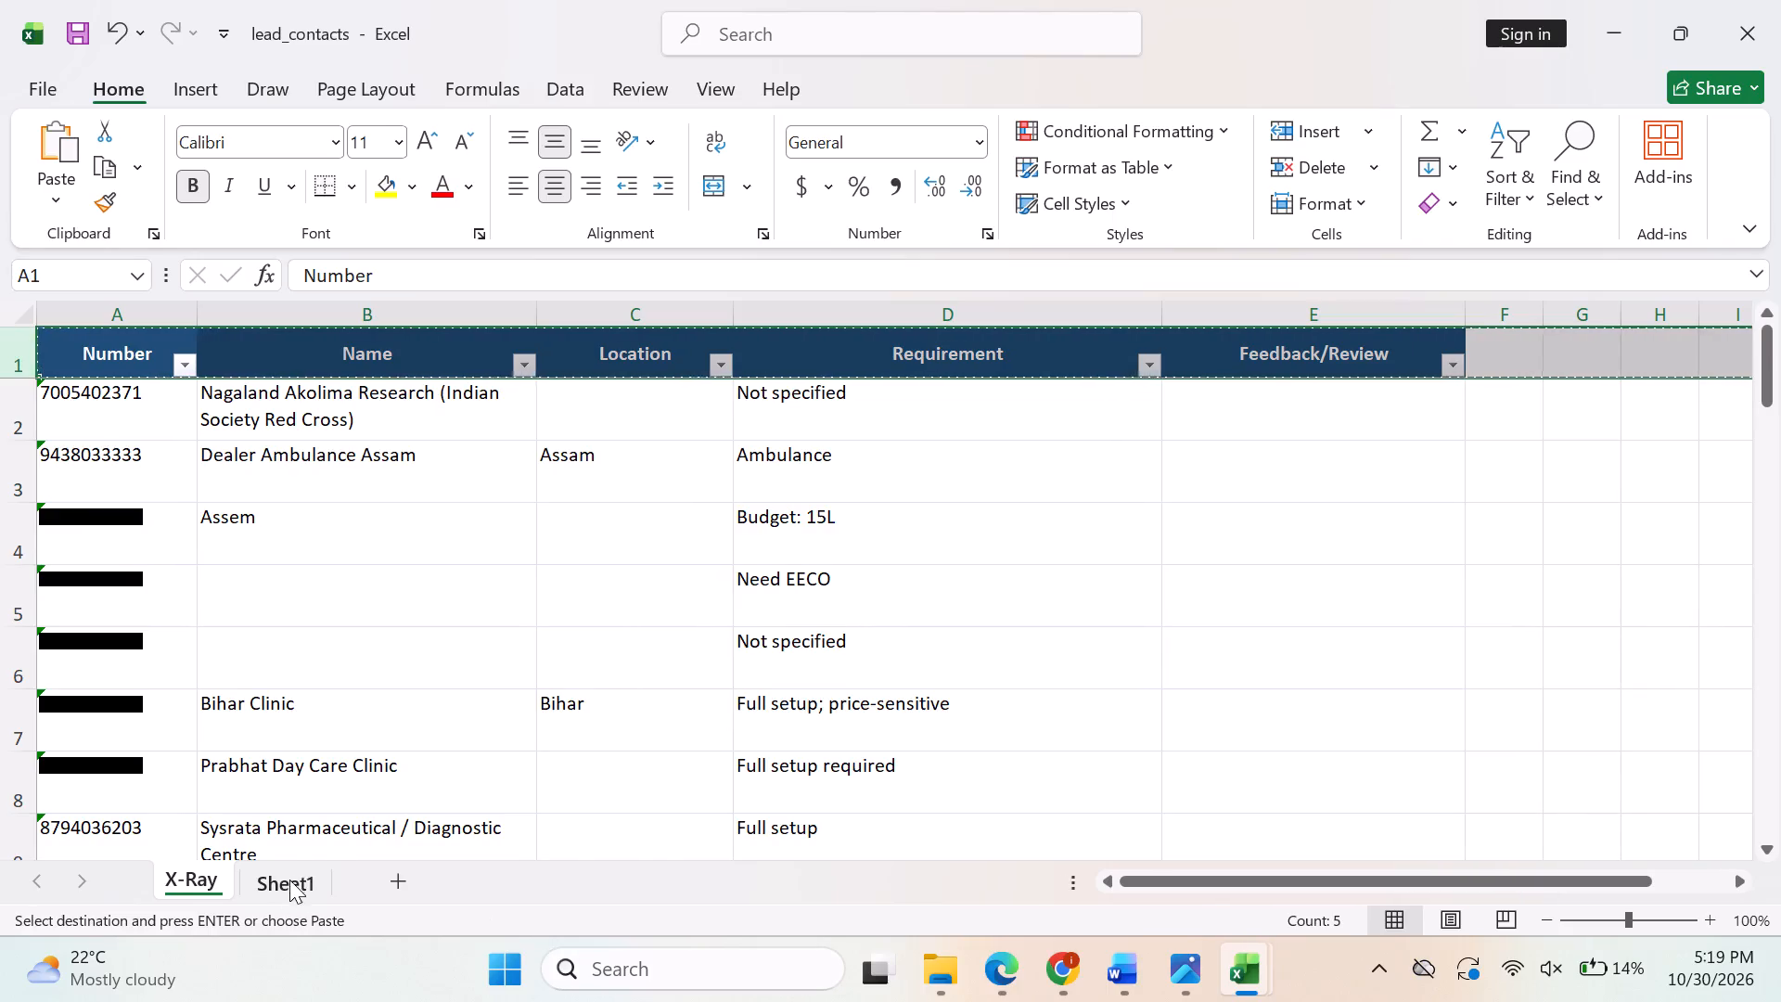
pyautogui.click(296, 876)
pyautogui.click(18, 338)
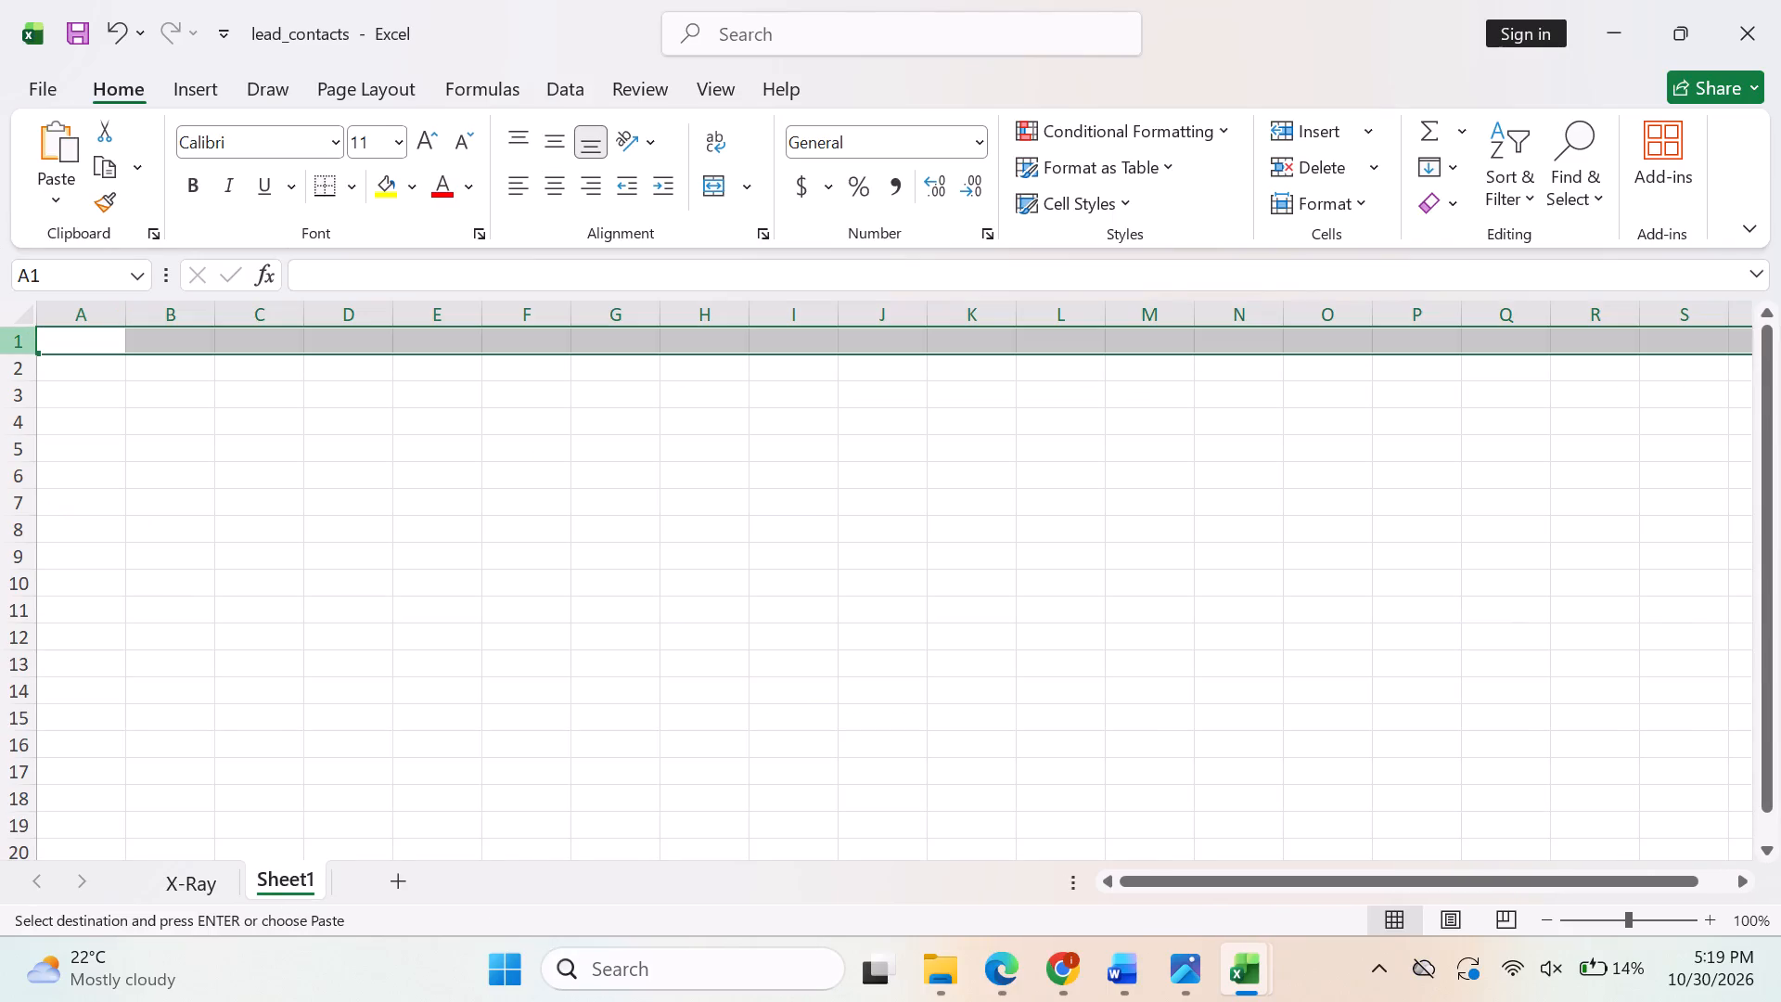
pyautogui.hotkey('ctrl', 'v')
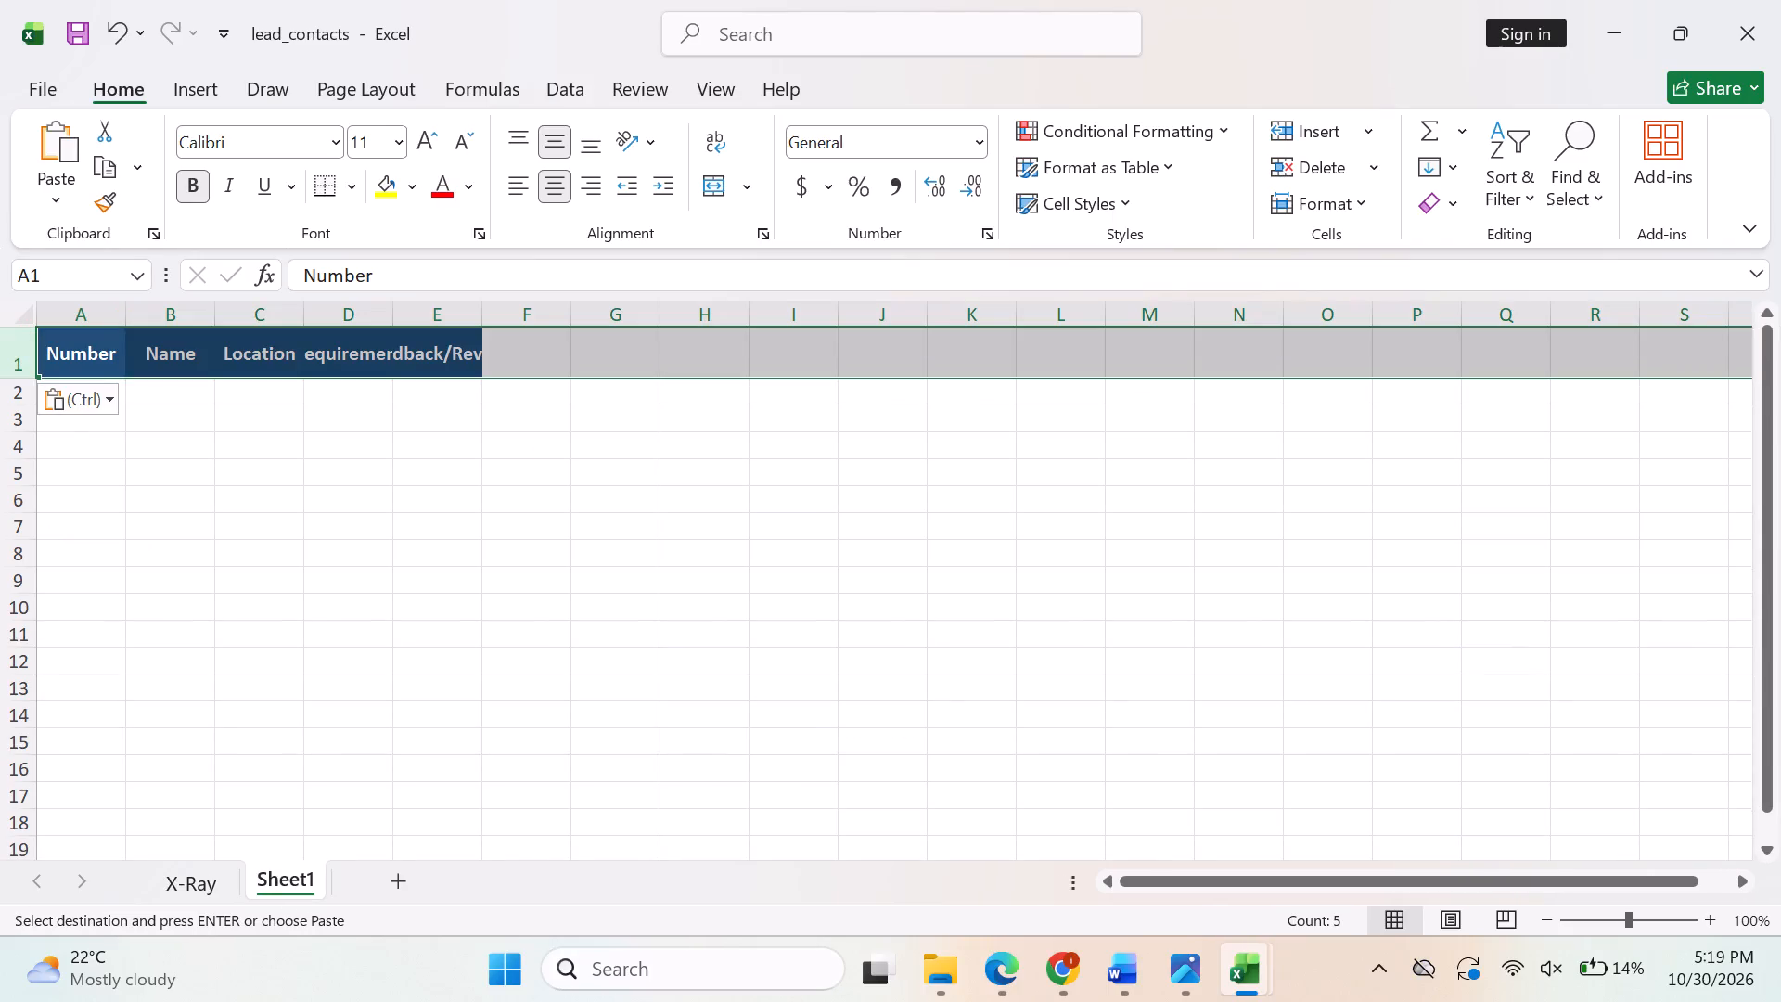
# AutoFit the column widths across all of Sheet1.
pyautogui.click(9, 308)
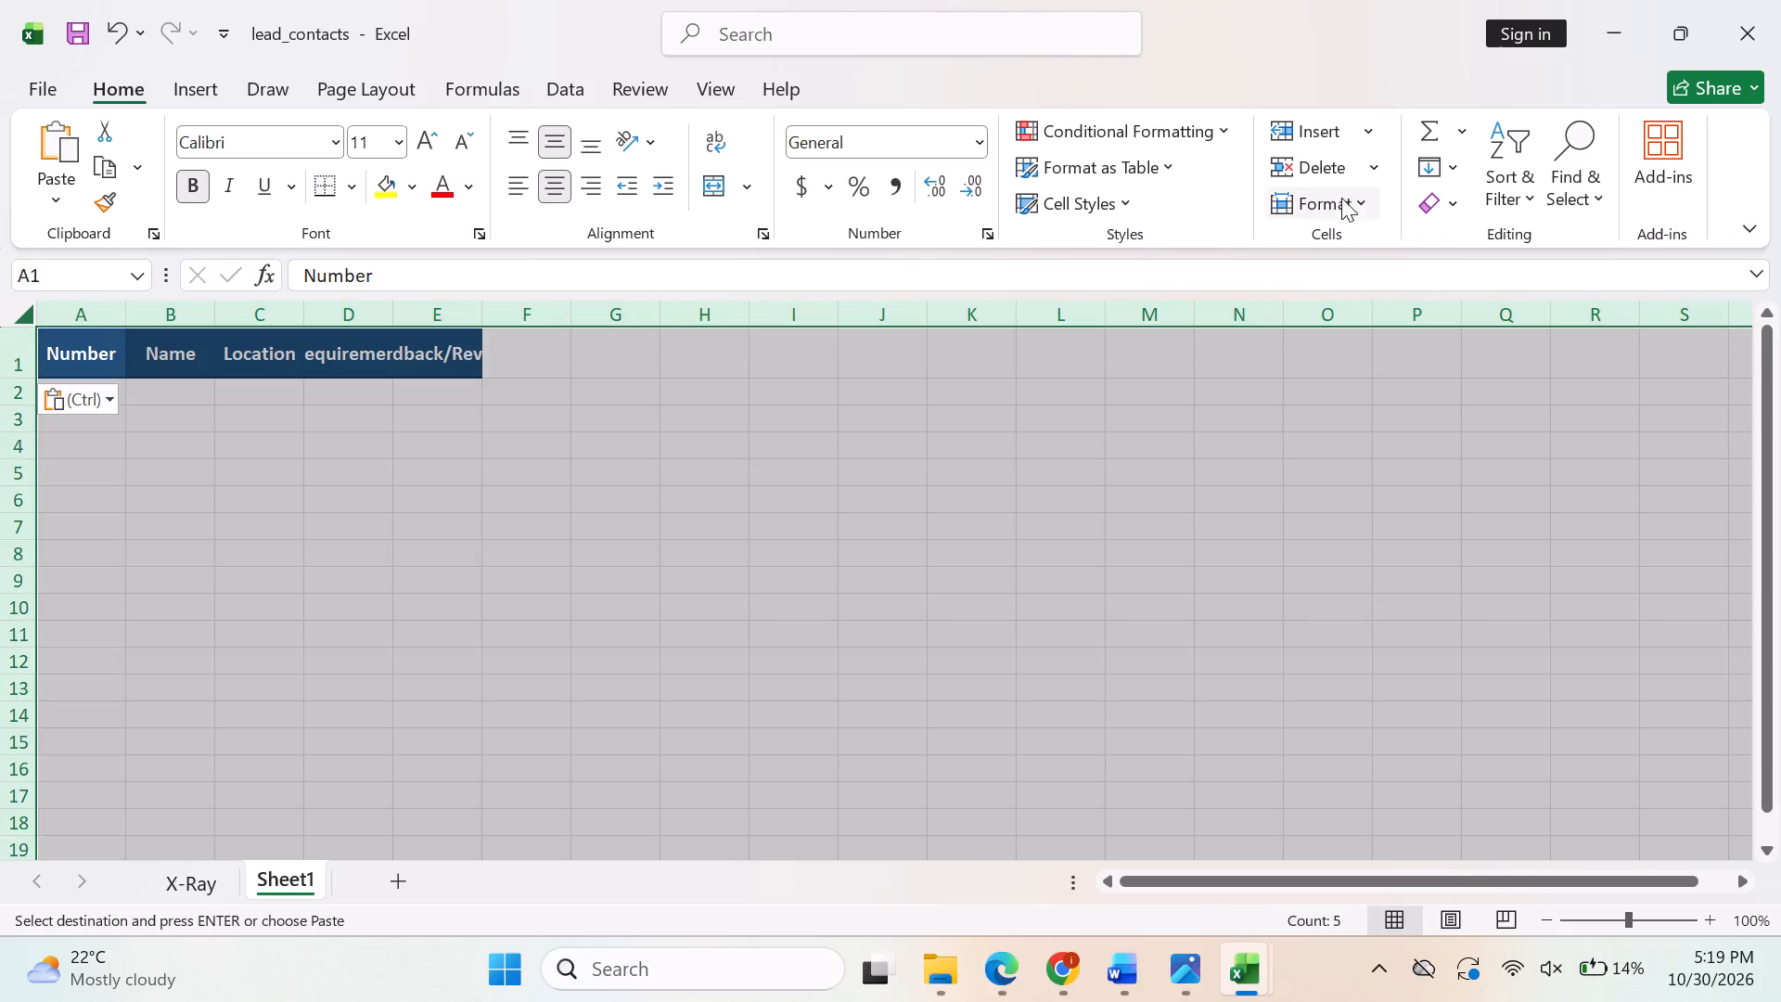
pyautogui.click(1342, 199)
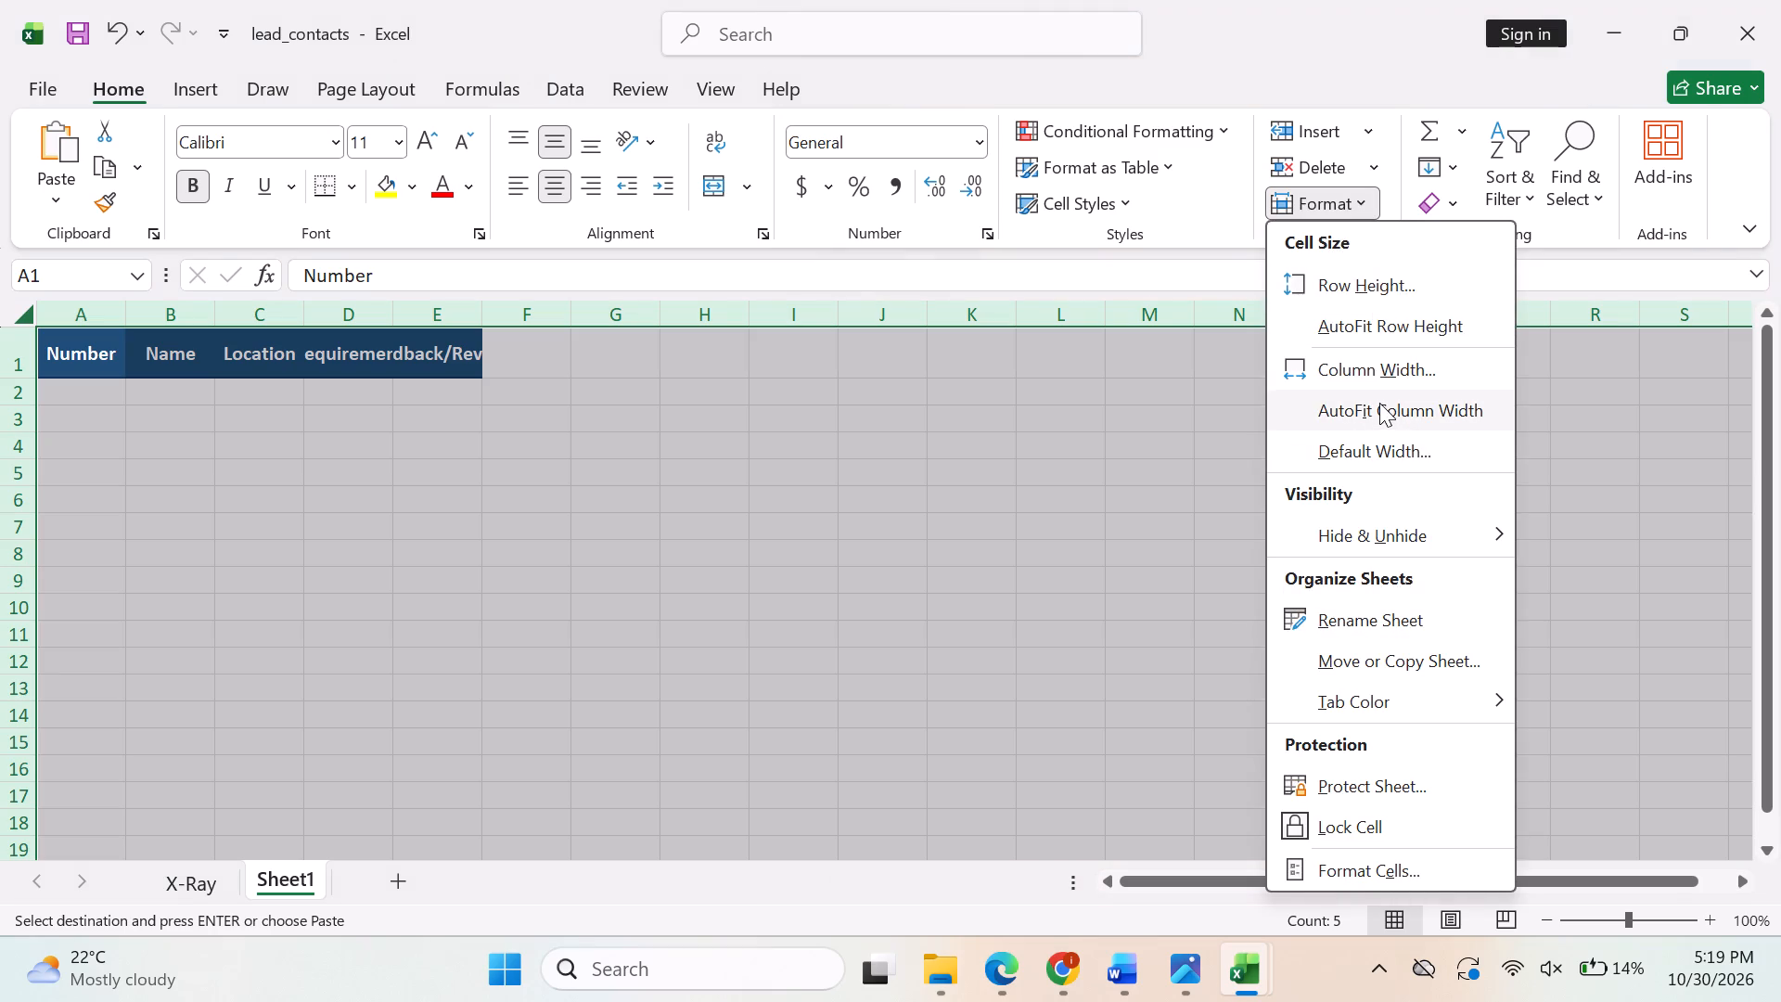
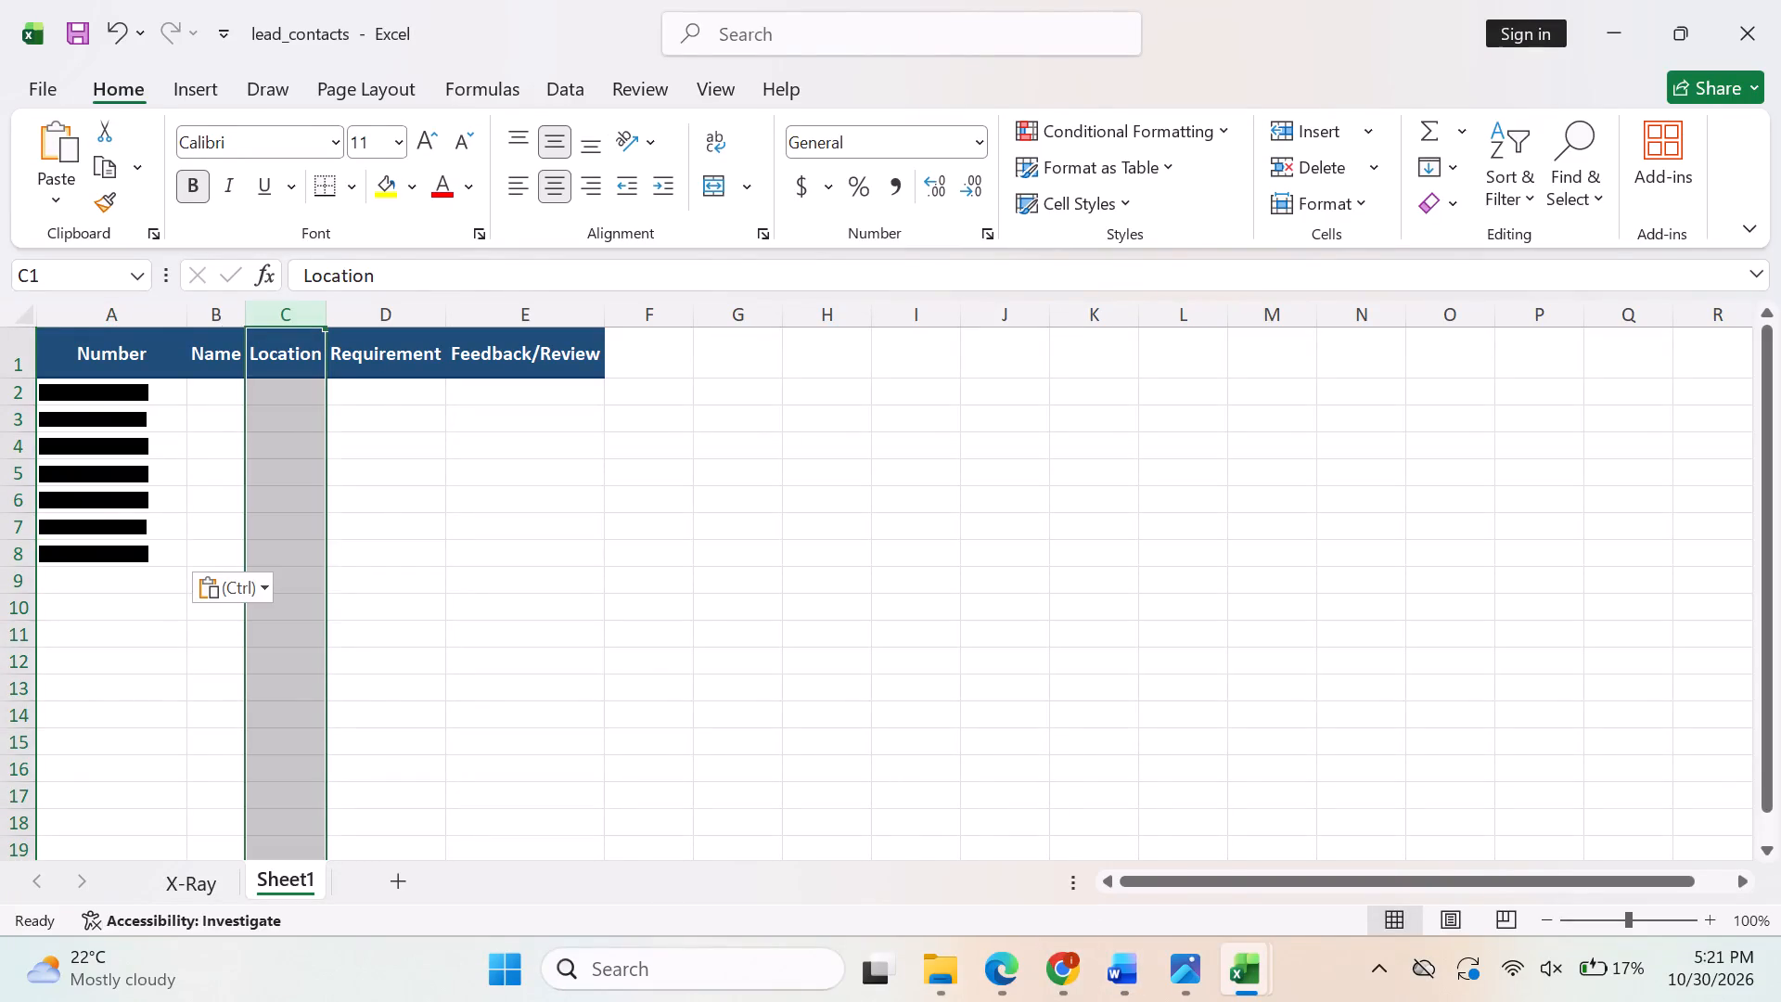
# Widen the Location, Name and Requirement columns on Sheet1 well beyond their header text, making Location the widest and Name the narrowest.
pyautogui.moveTo(326, 309); pyautogui.dragTo(535, 339)
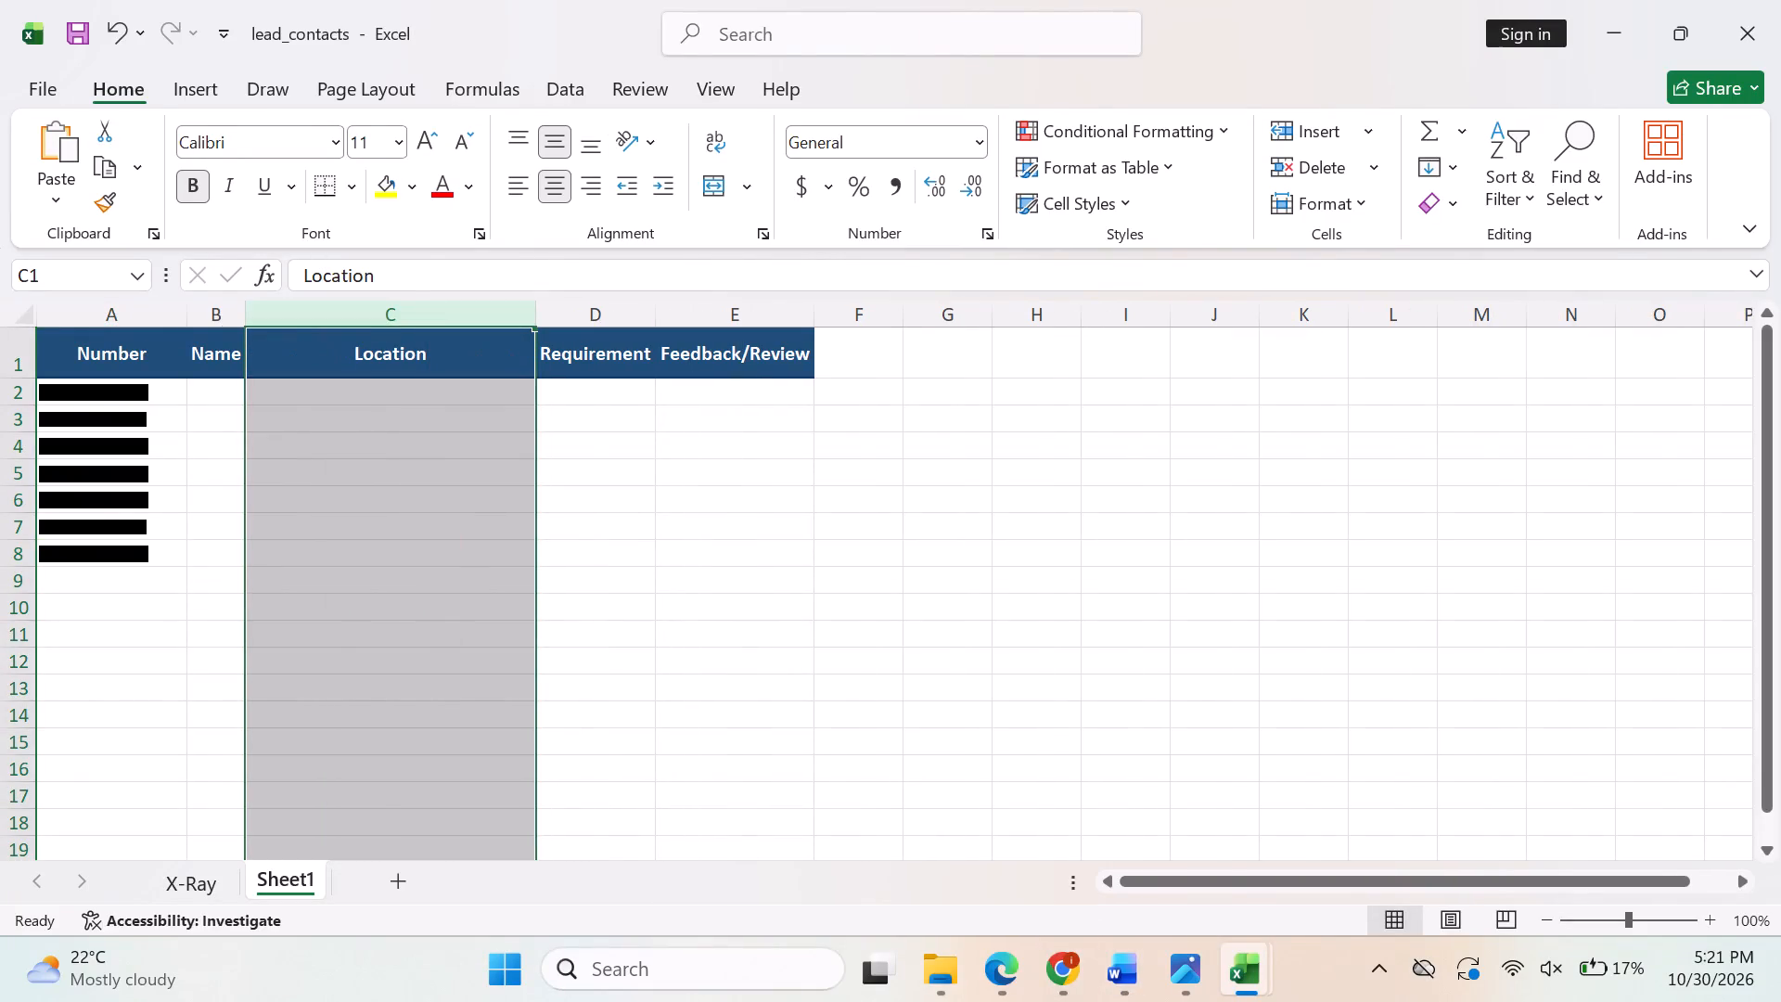
pyautogui.moveTo(242, 309); pyautogui.dragTo(368, 327)
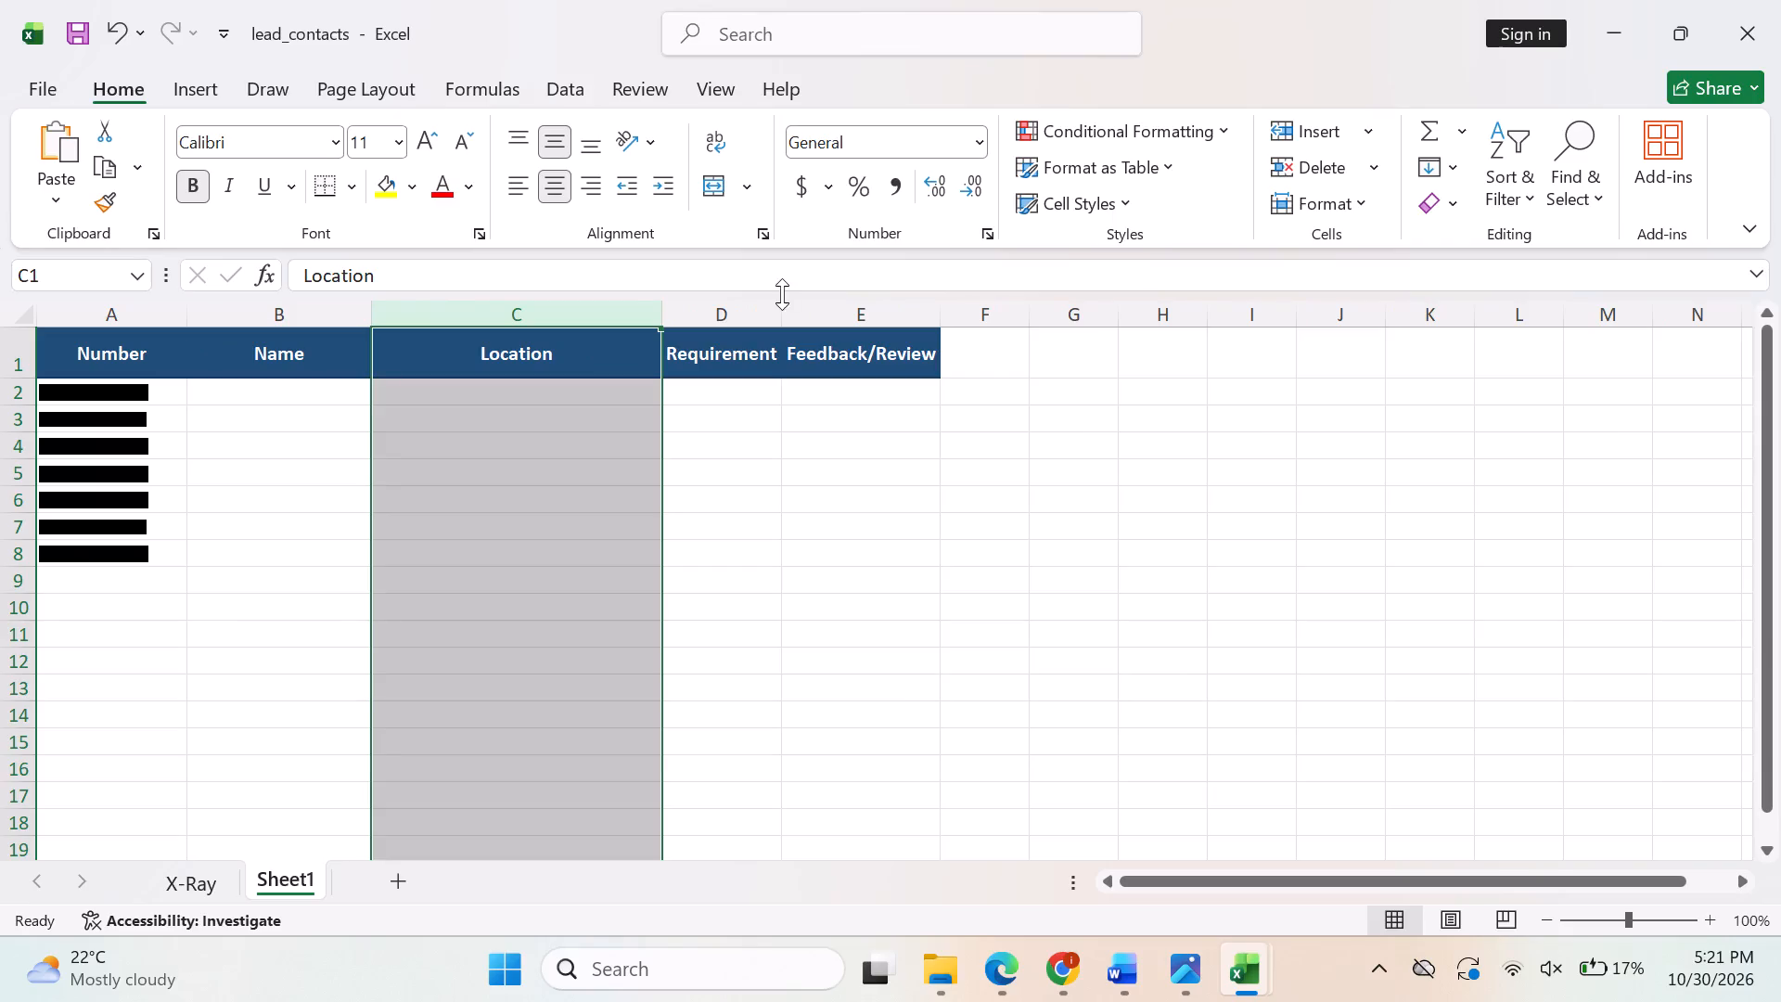
pyautogui.click(750, 310)
pyautogui.moveTo(783, 313); pyautogui.dragTo(813, 312)
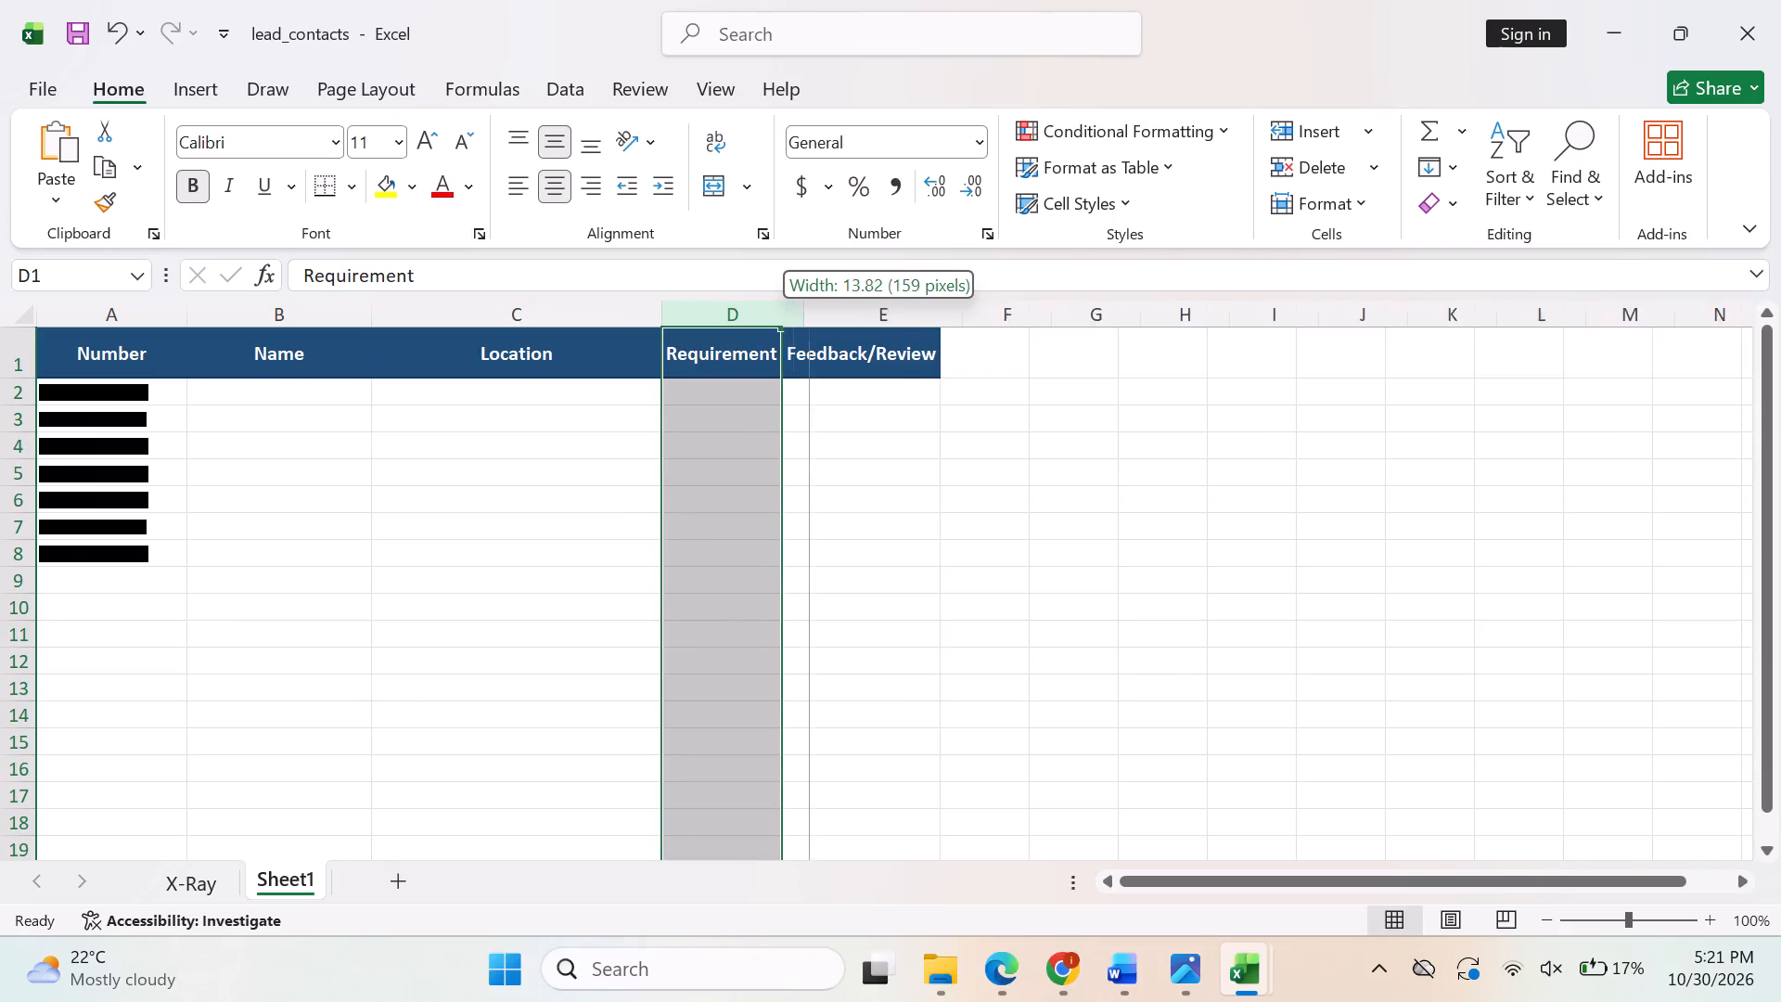
pyautogui.moveTo(813, 312); pyautogui.dragTo(904, 319)
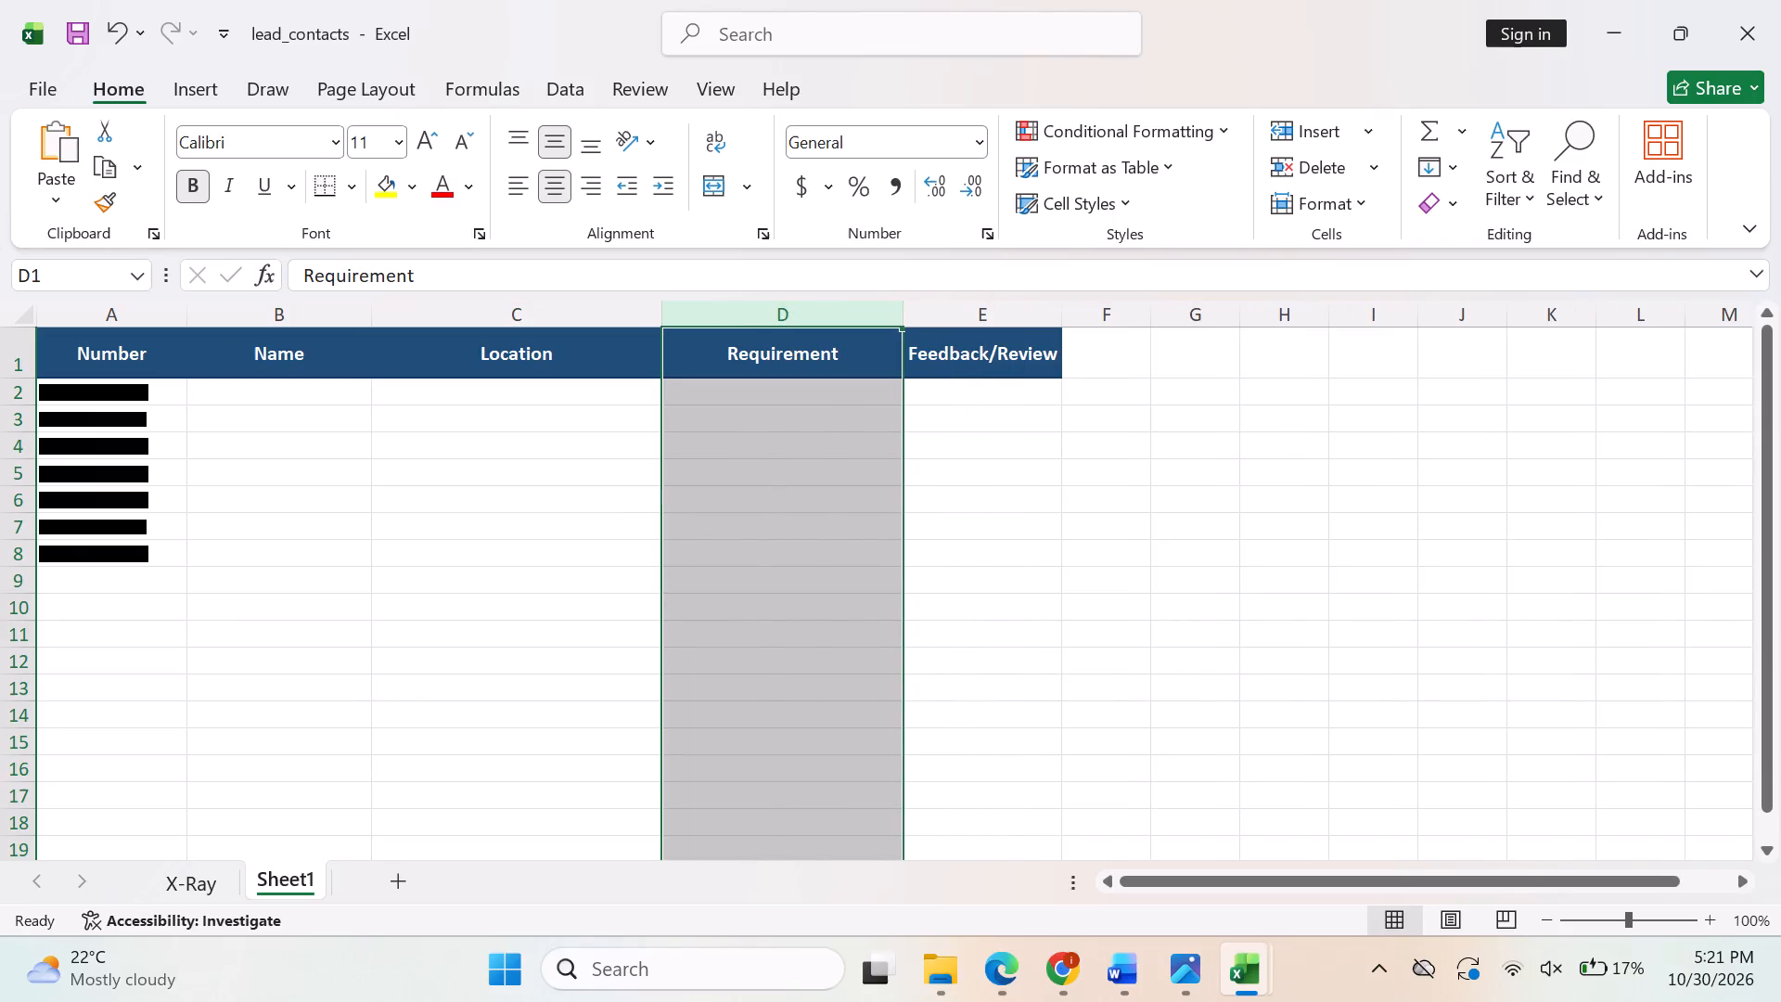
pyautogui.click(224, 556)
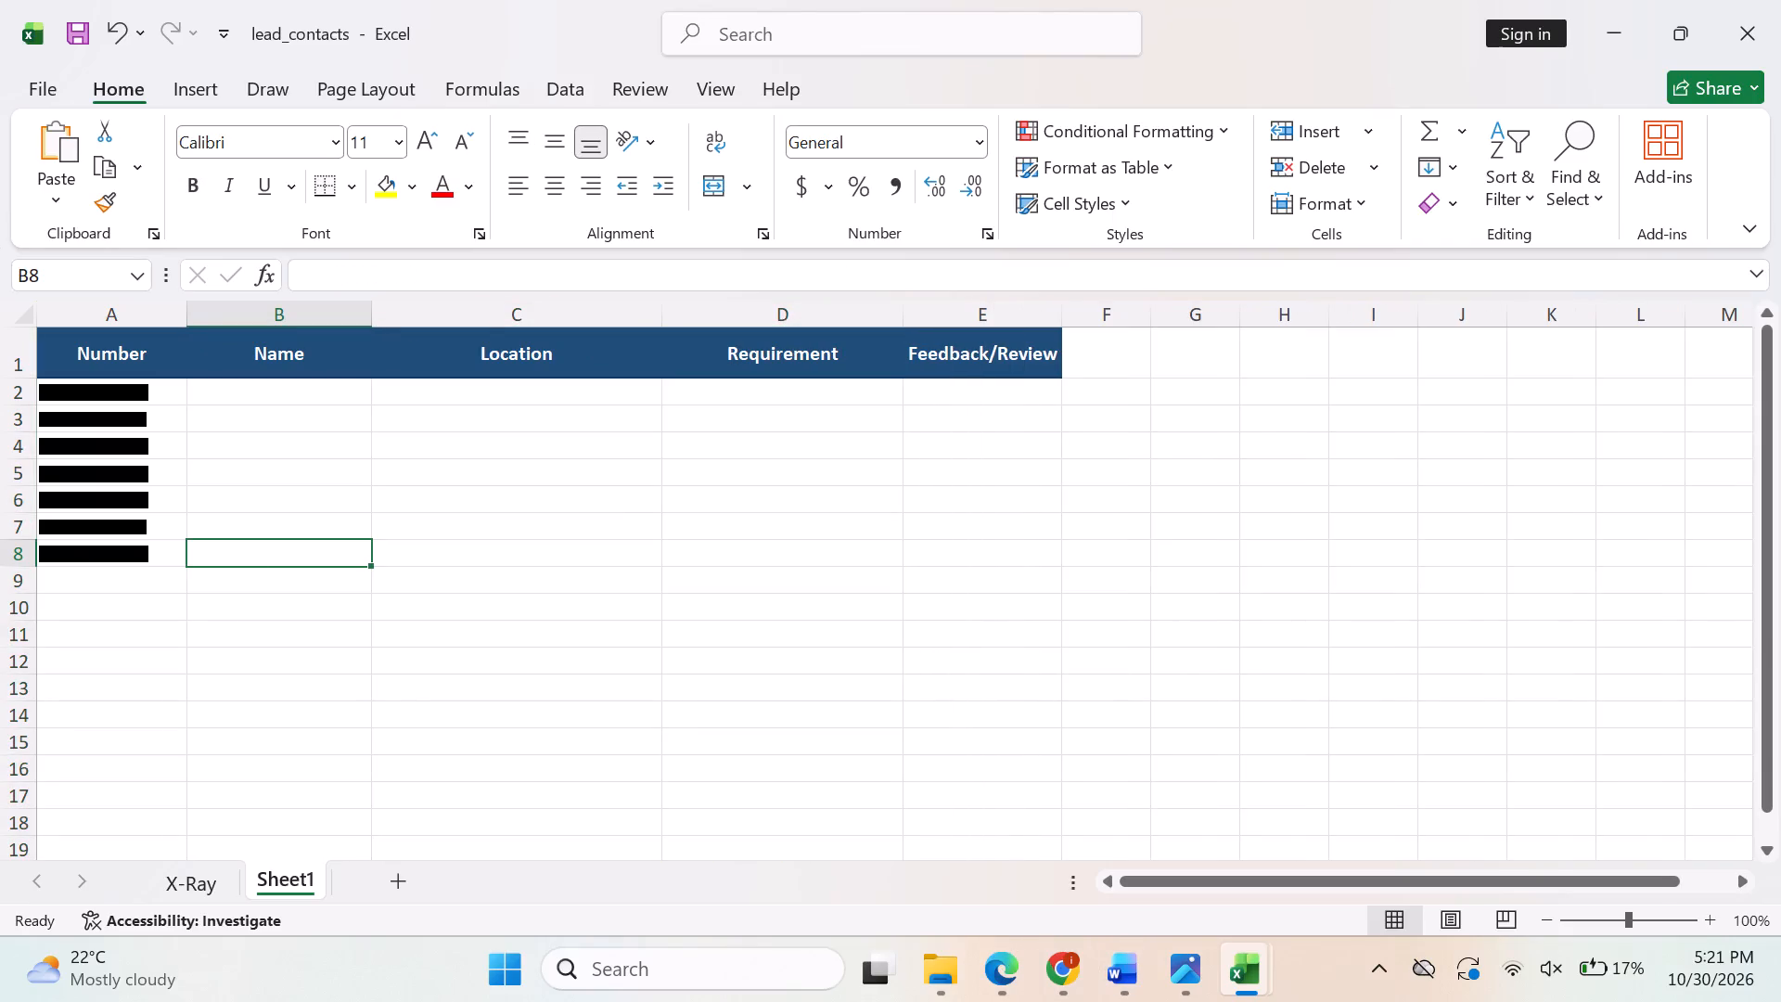
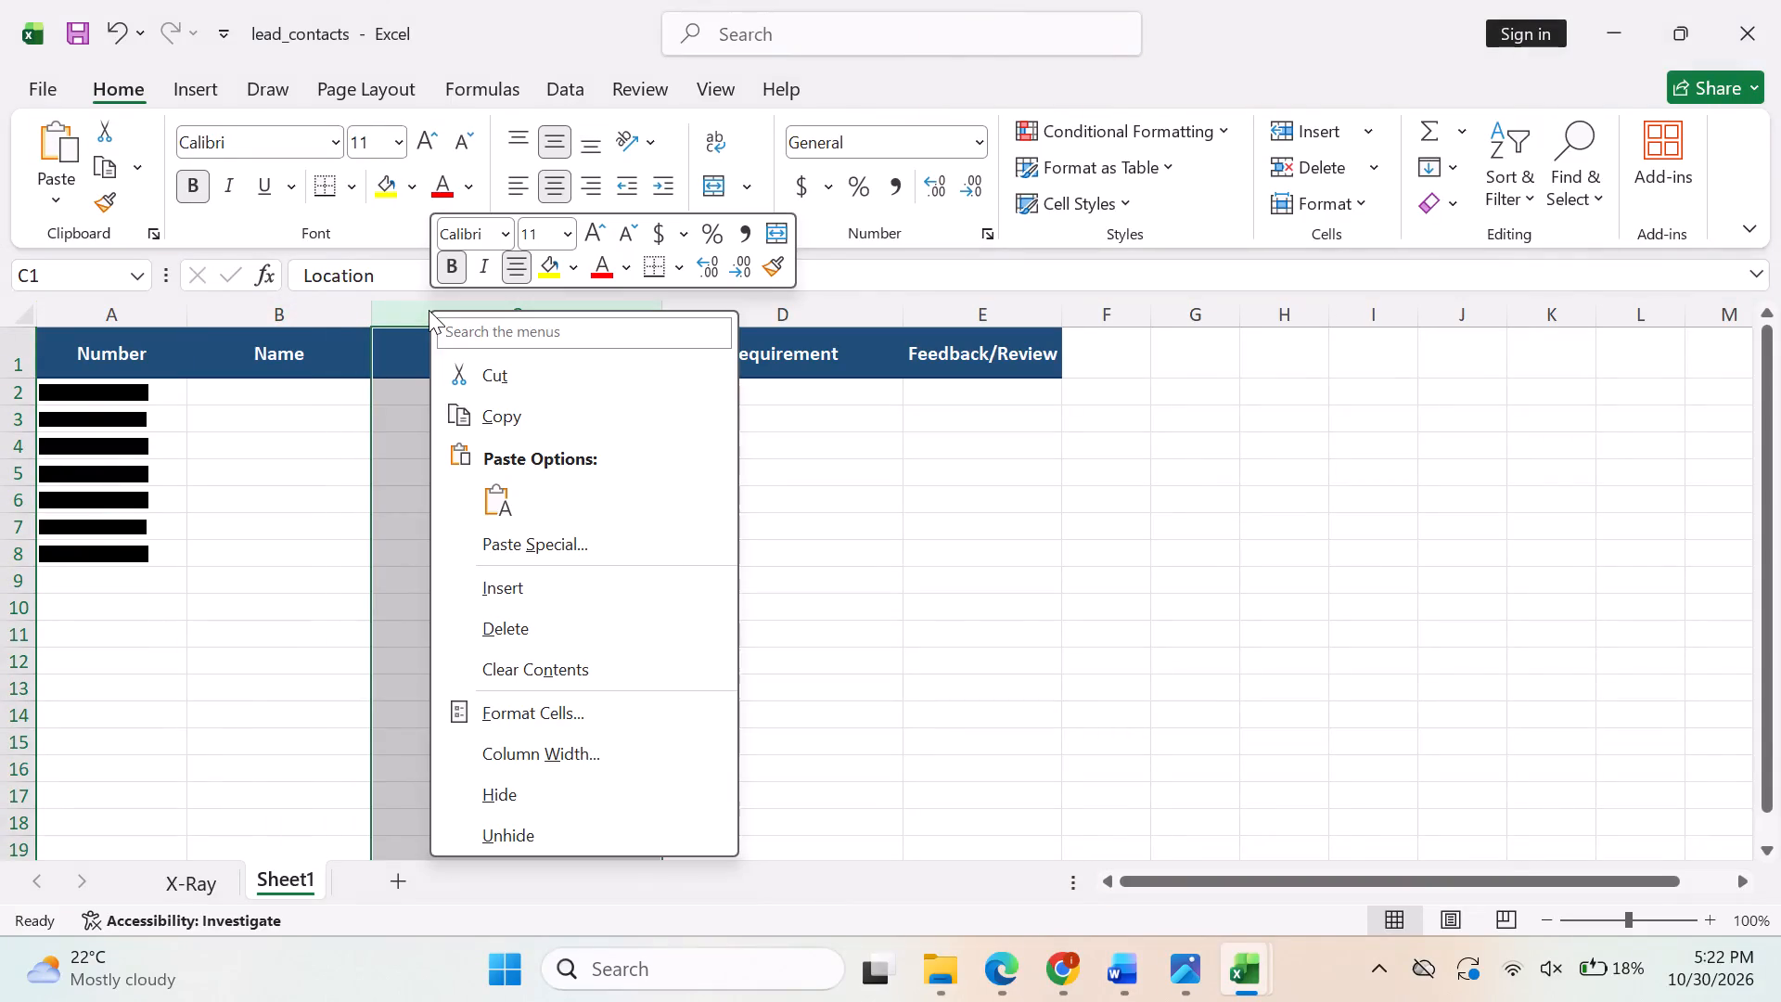
# Insert a blank column between the Name and Location columns of the lead contacts table.
pyautogui.click(506, 577)
pyautogui.click(865, 595)
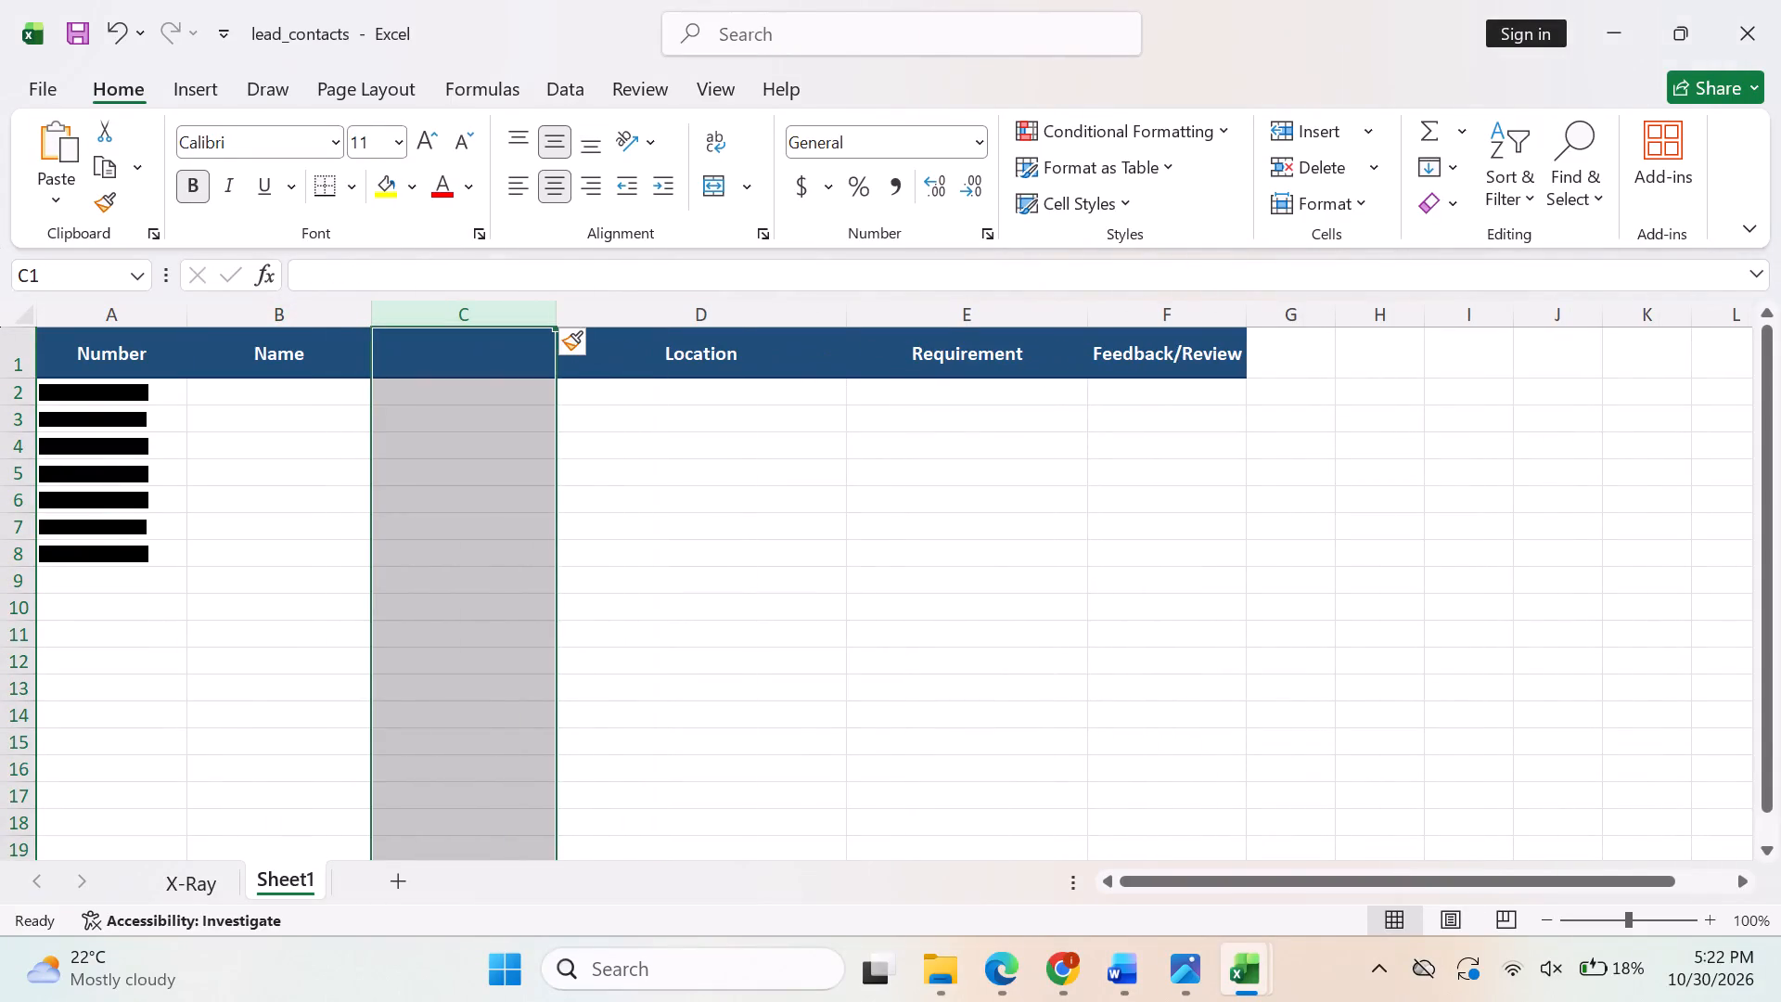
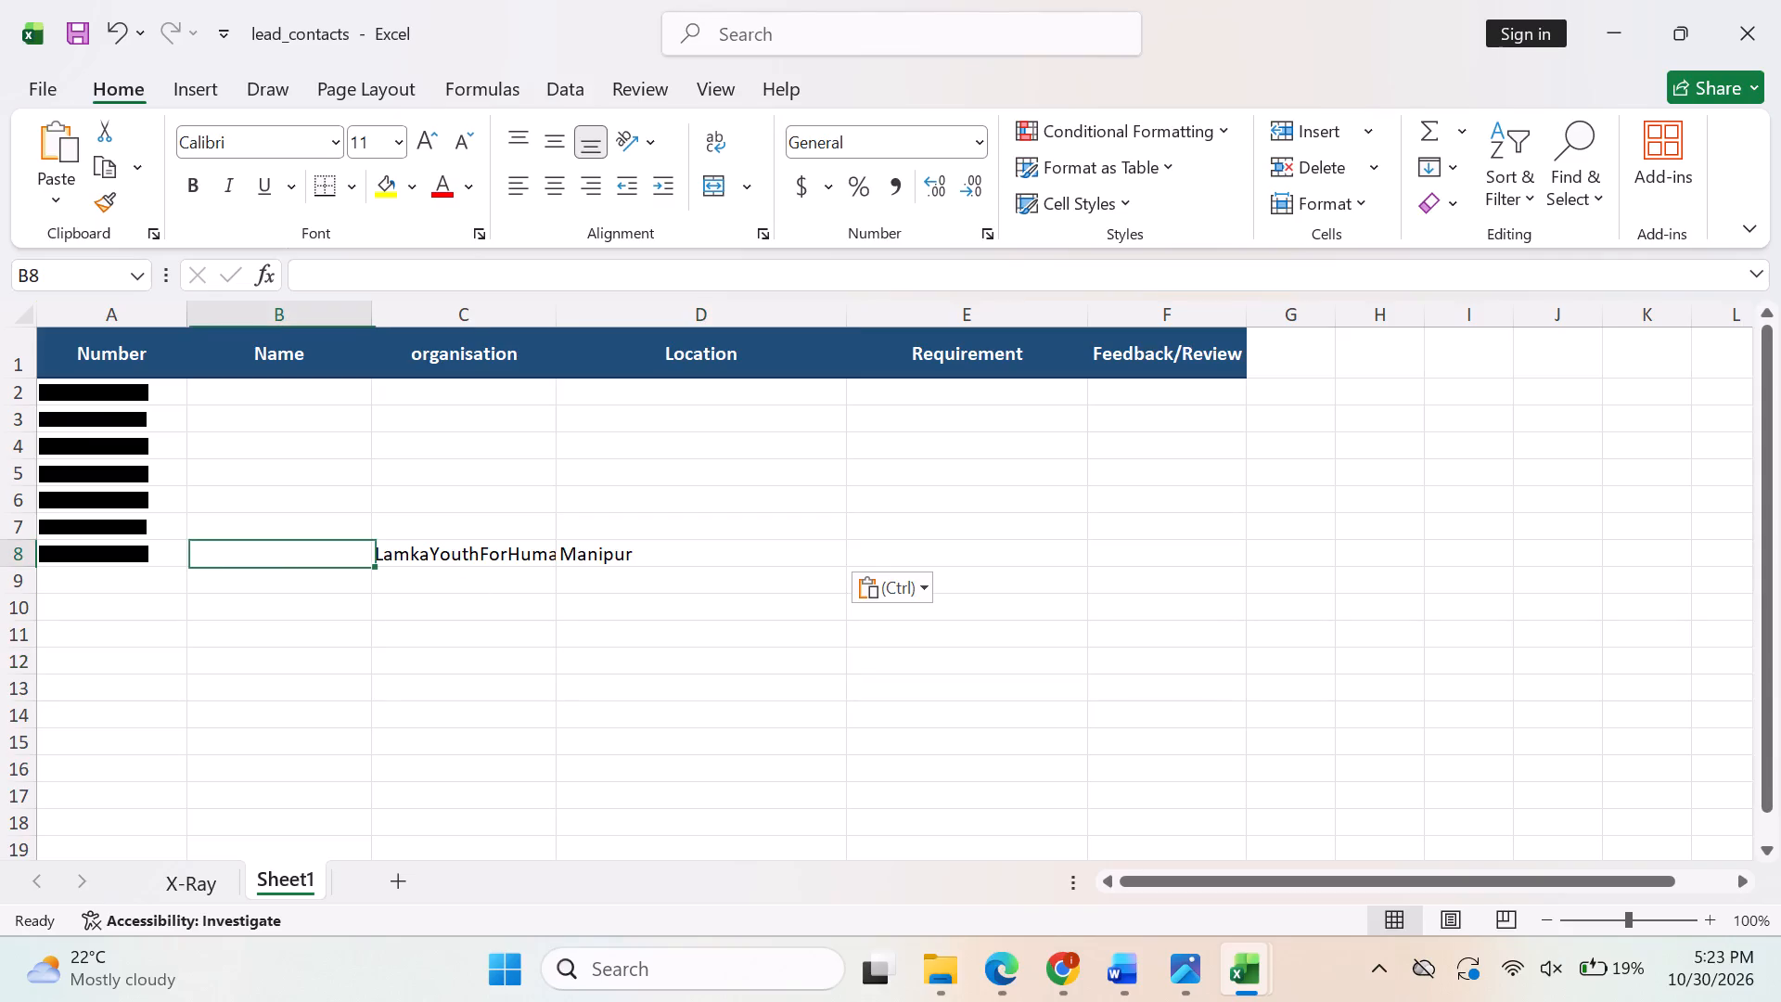
# Enter "BLS Ambulance" as the Requirement for the Manipur lead in row 8.
pyautogui.click(770, 548)
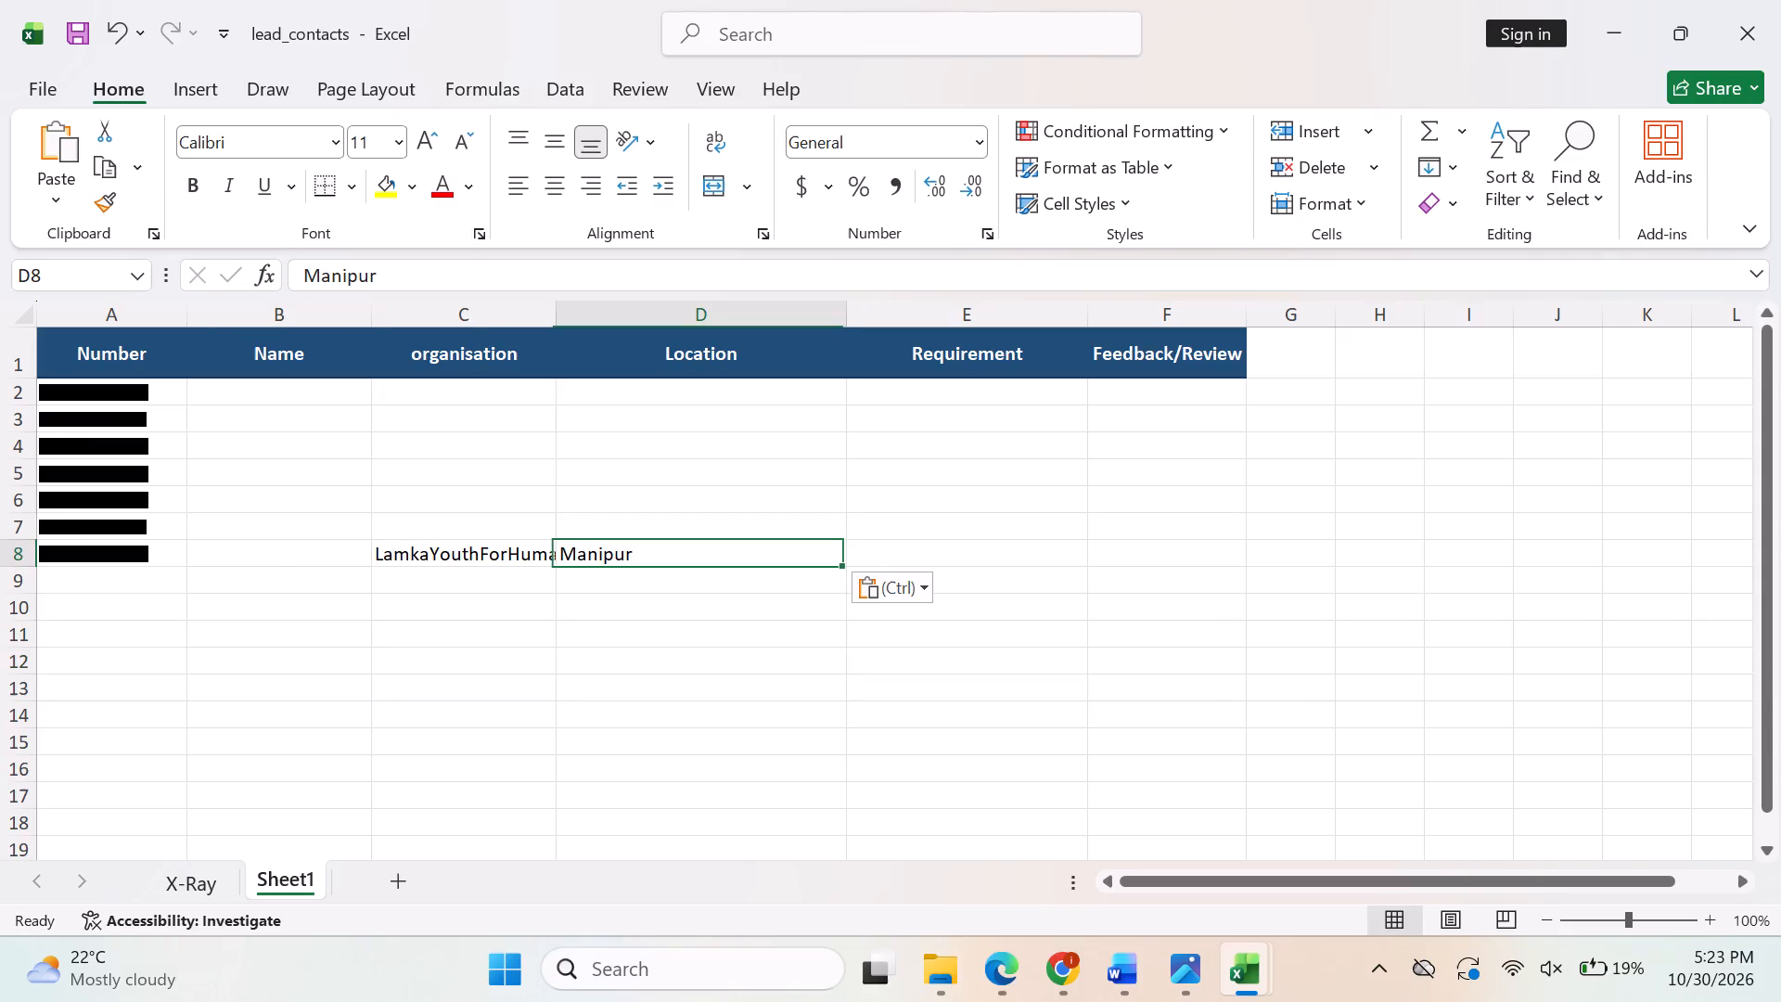
pyautogui.click(963, 559)
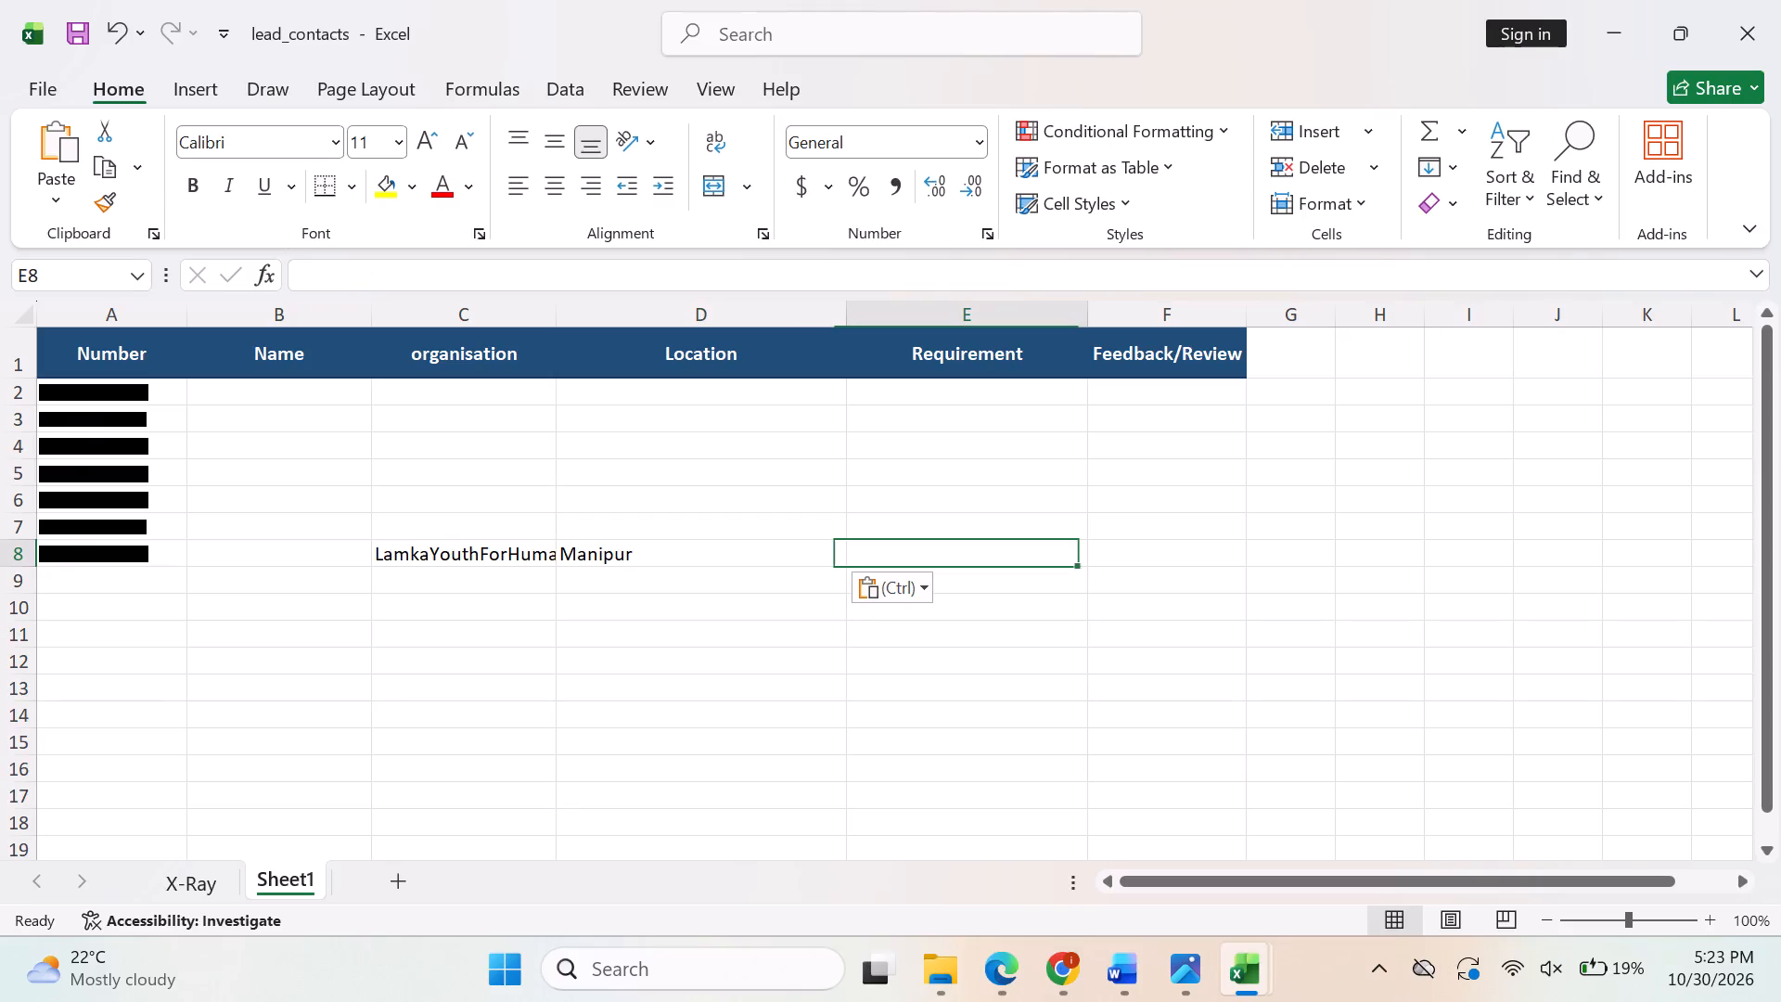
pyautogui.press('l')
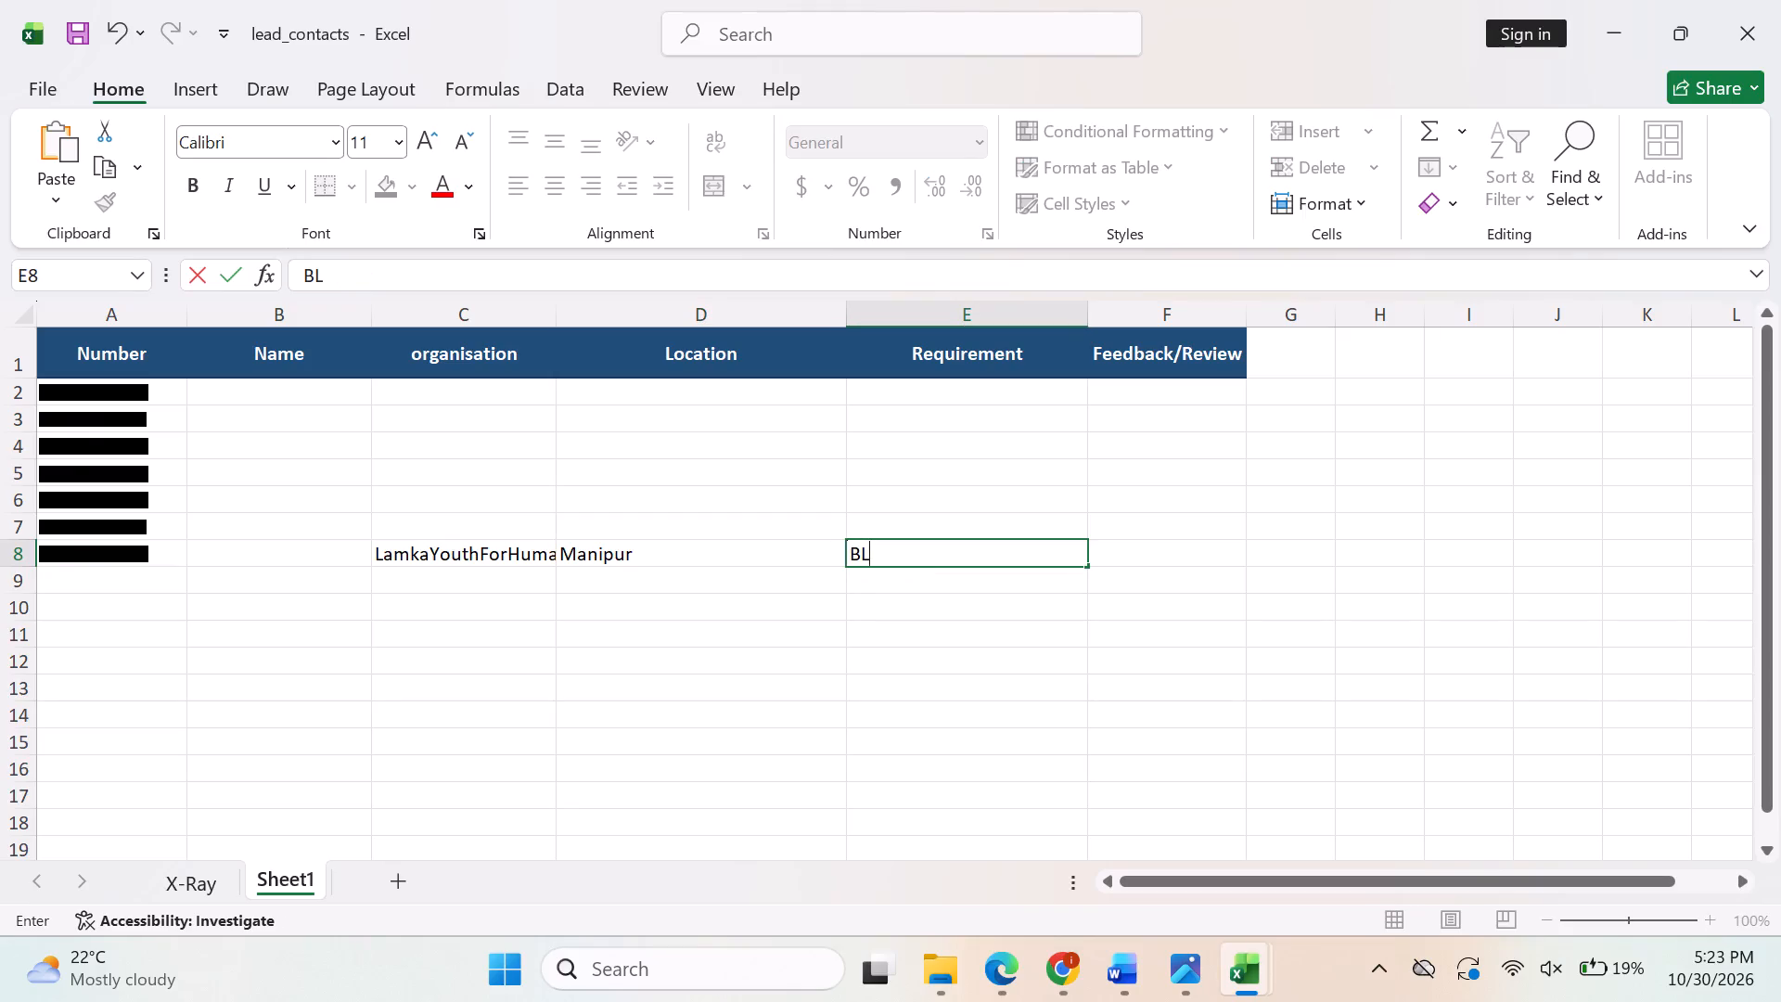
pyautogui.write('S')
pyautogui.press('space')
pyautogui.press('a')
pyautogui.write('mbulance')
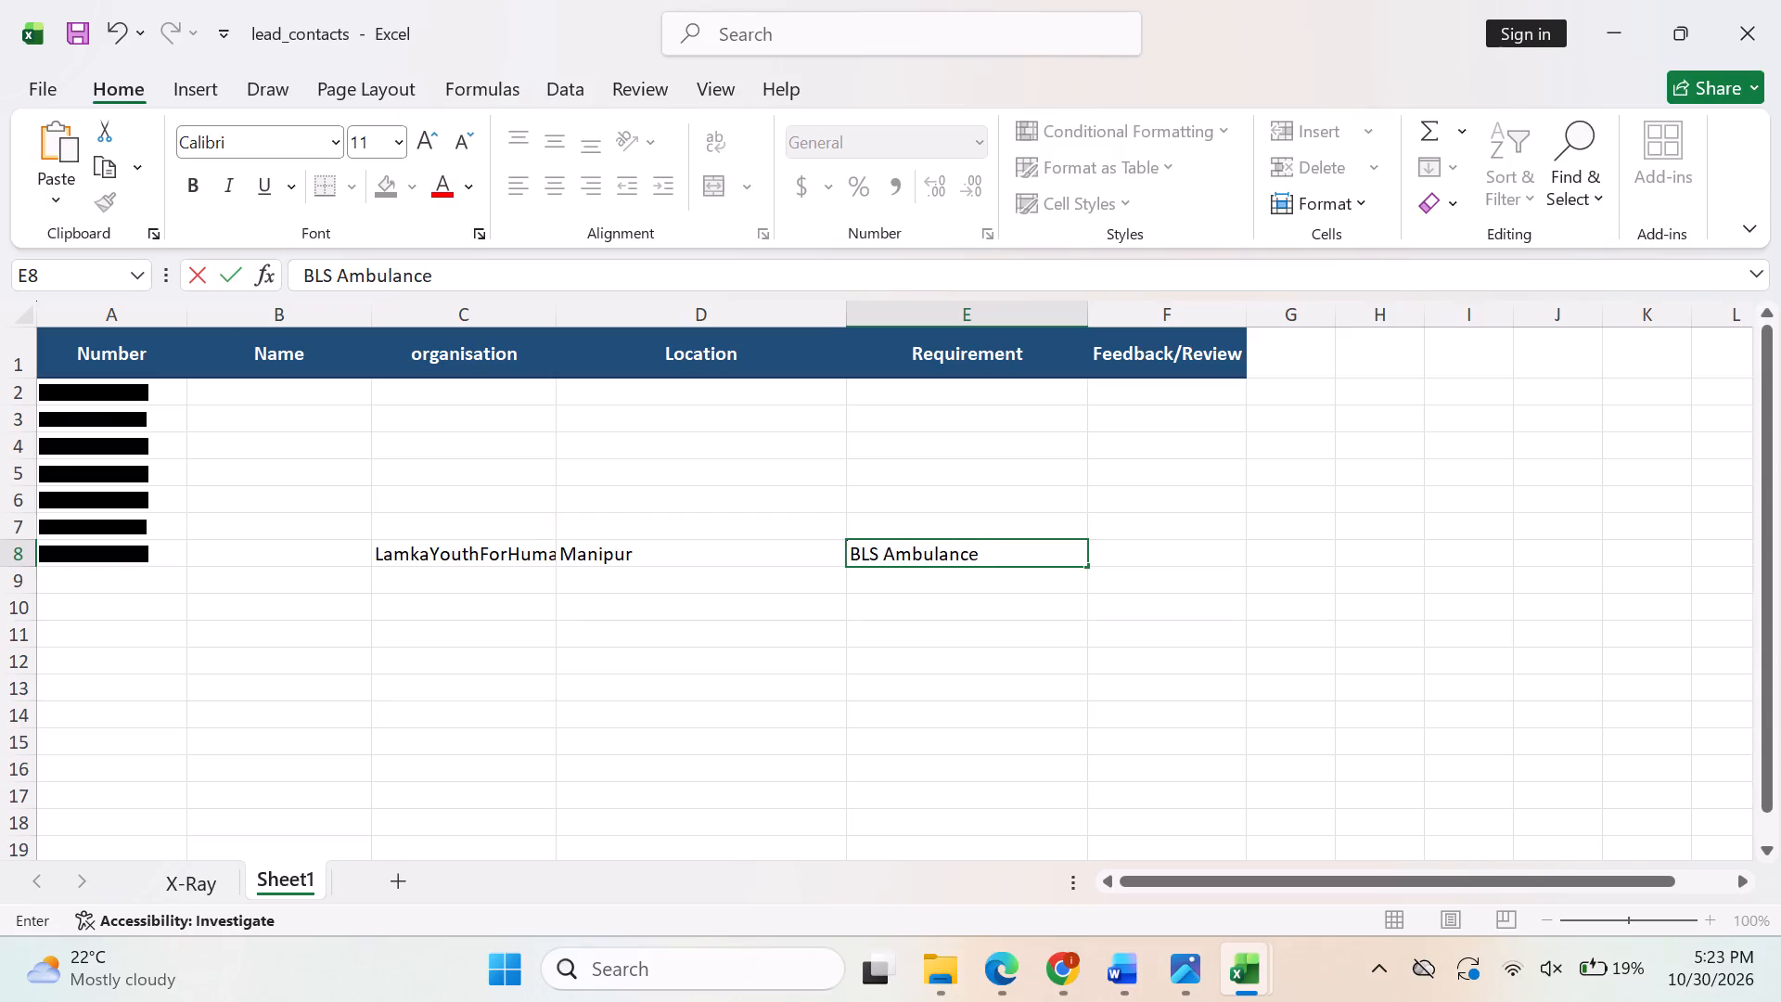
pyautogui.click(940, 643)
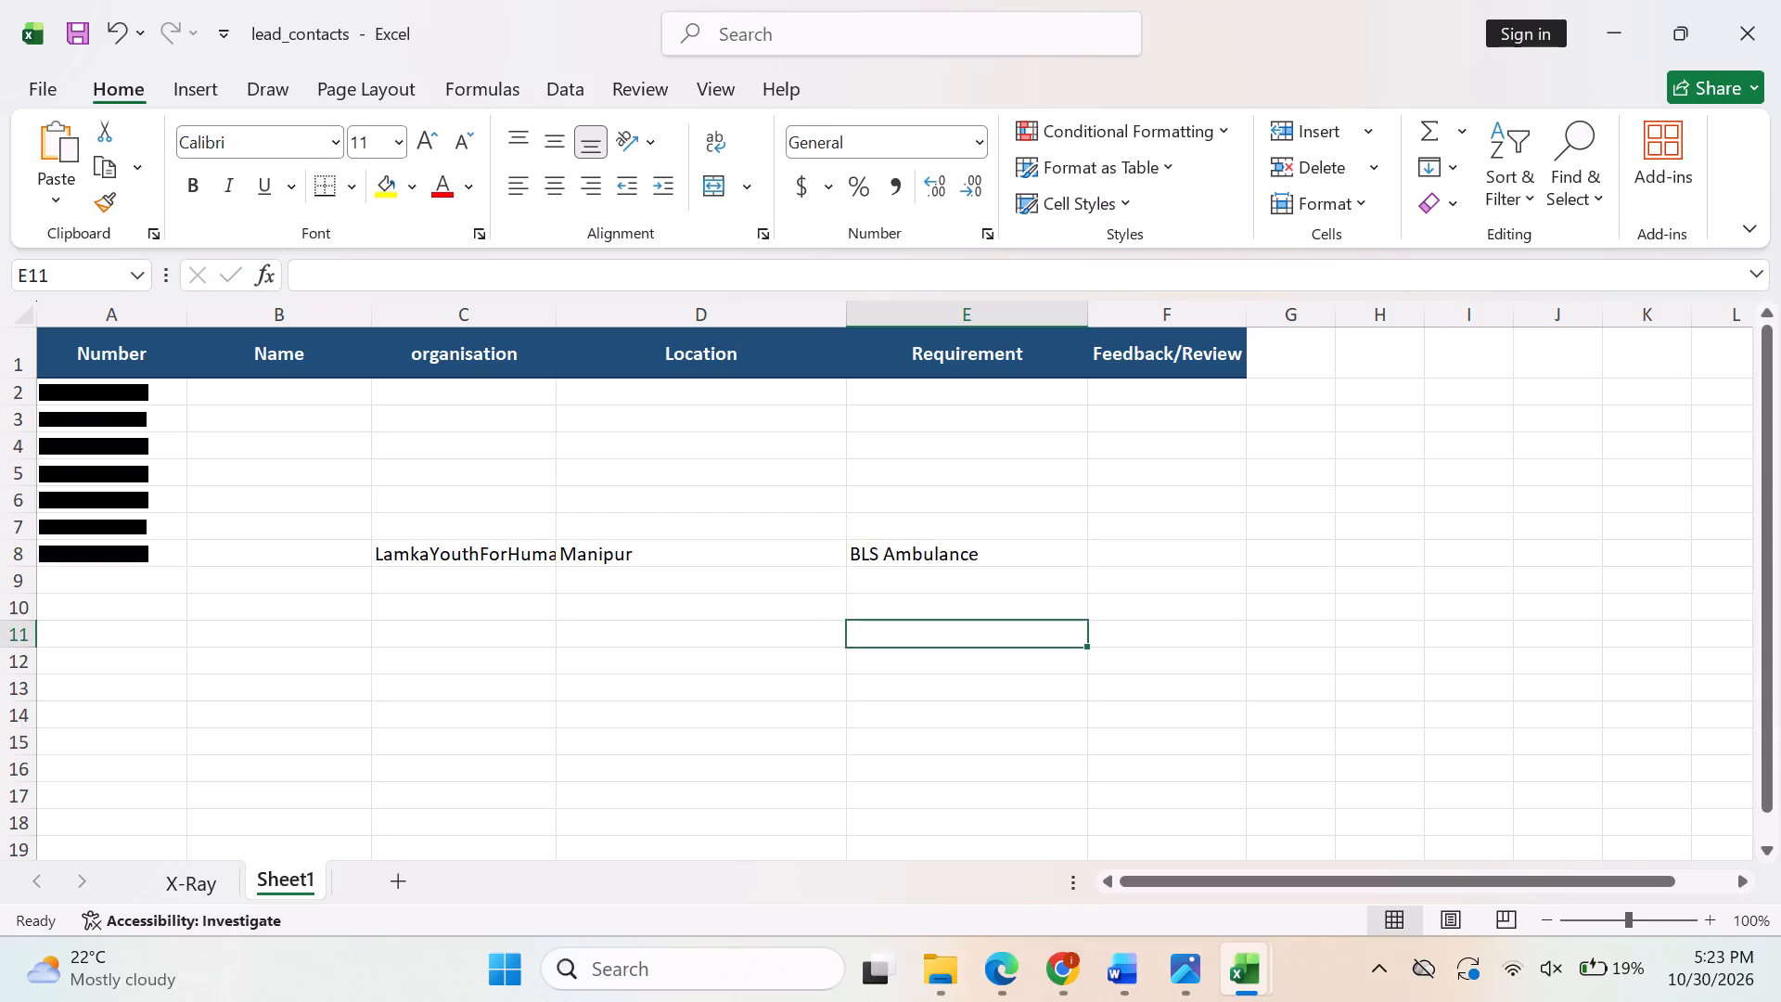
# Widen the Feedback/Review column to about twice its width.
pyautogui.click(1131, 559)
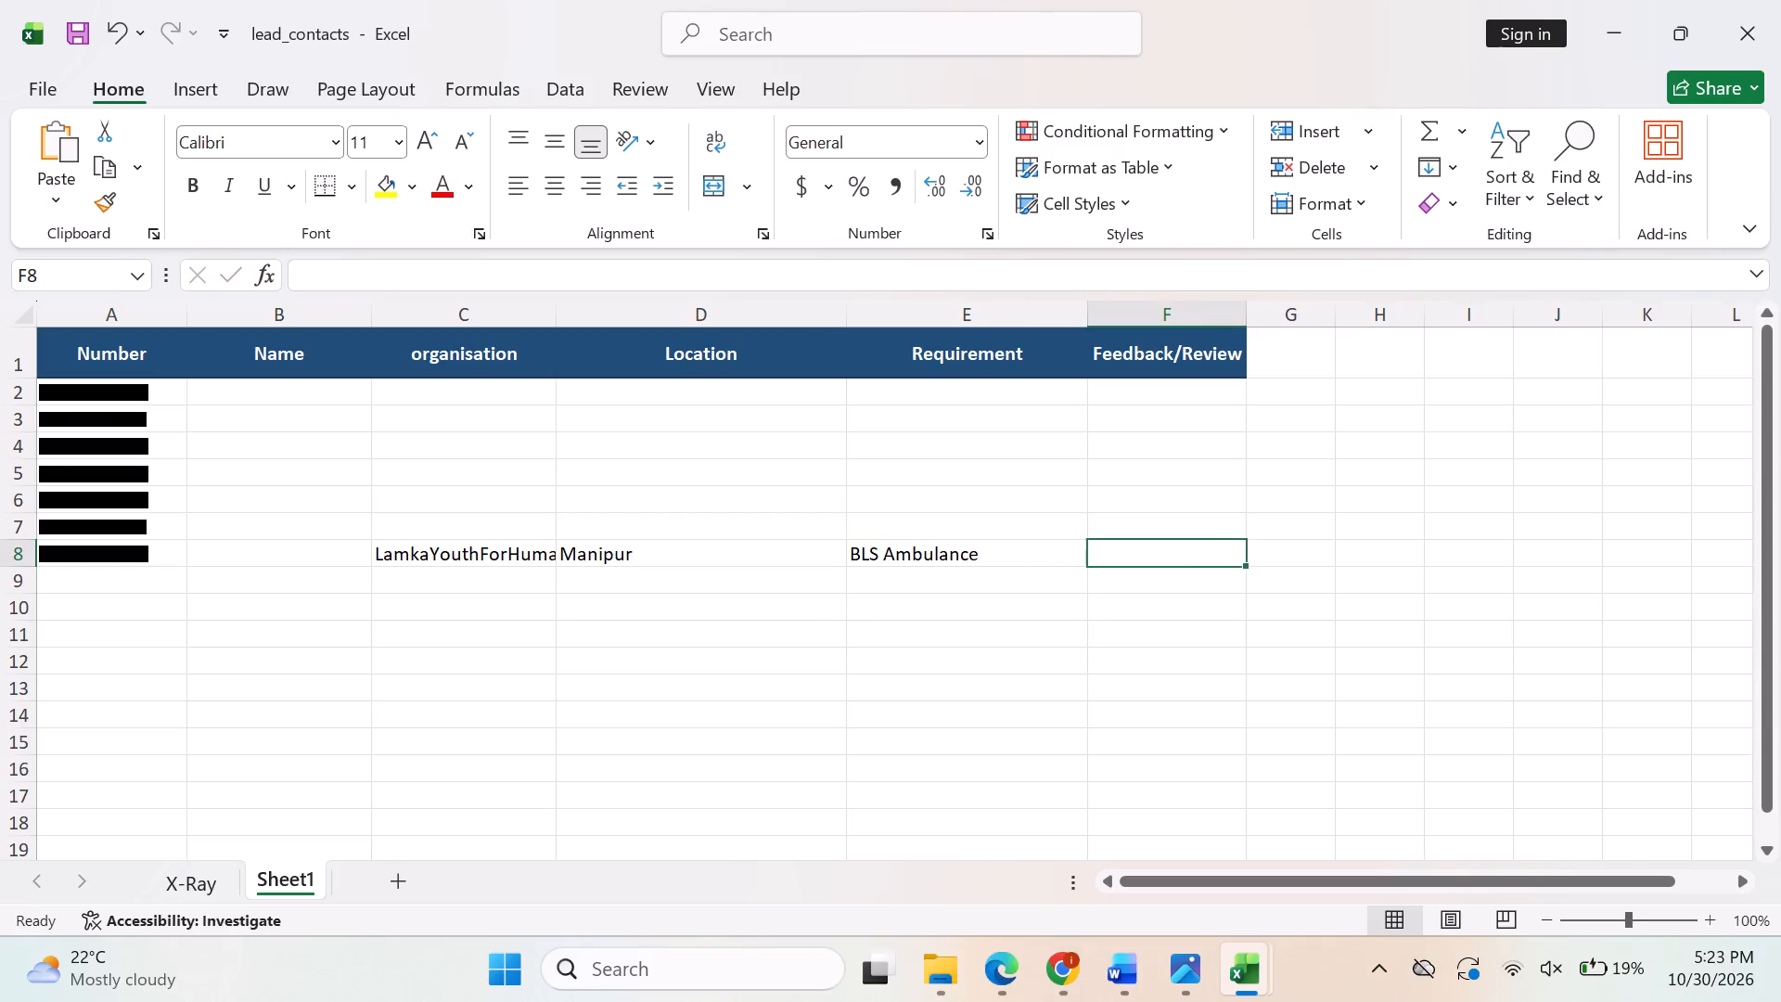
pyautogui.click(1214, 307)
pyautogui.moveTo(1240, 314); pyautogui.dragTo(1429, 325)
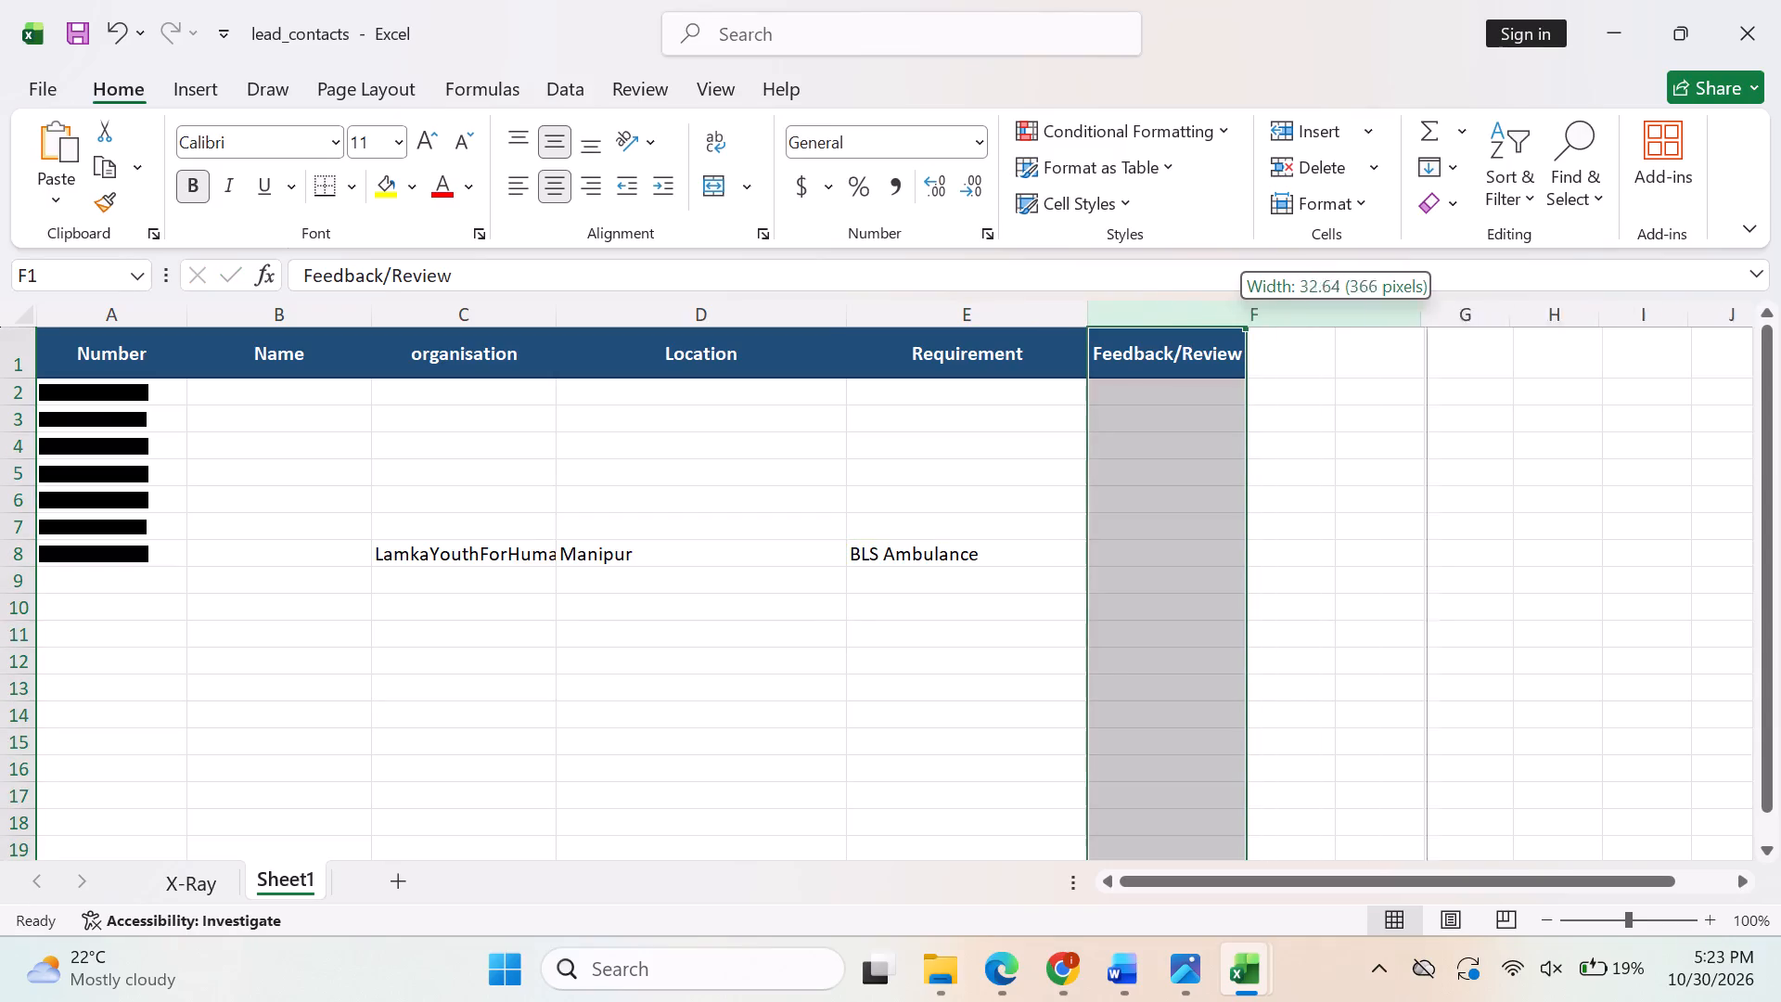
pyautogui.moveTo(1429, 325); pyautogui.dragTo(1414, 321)
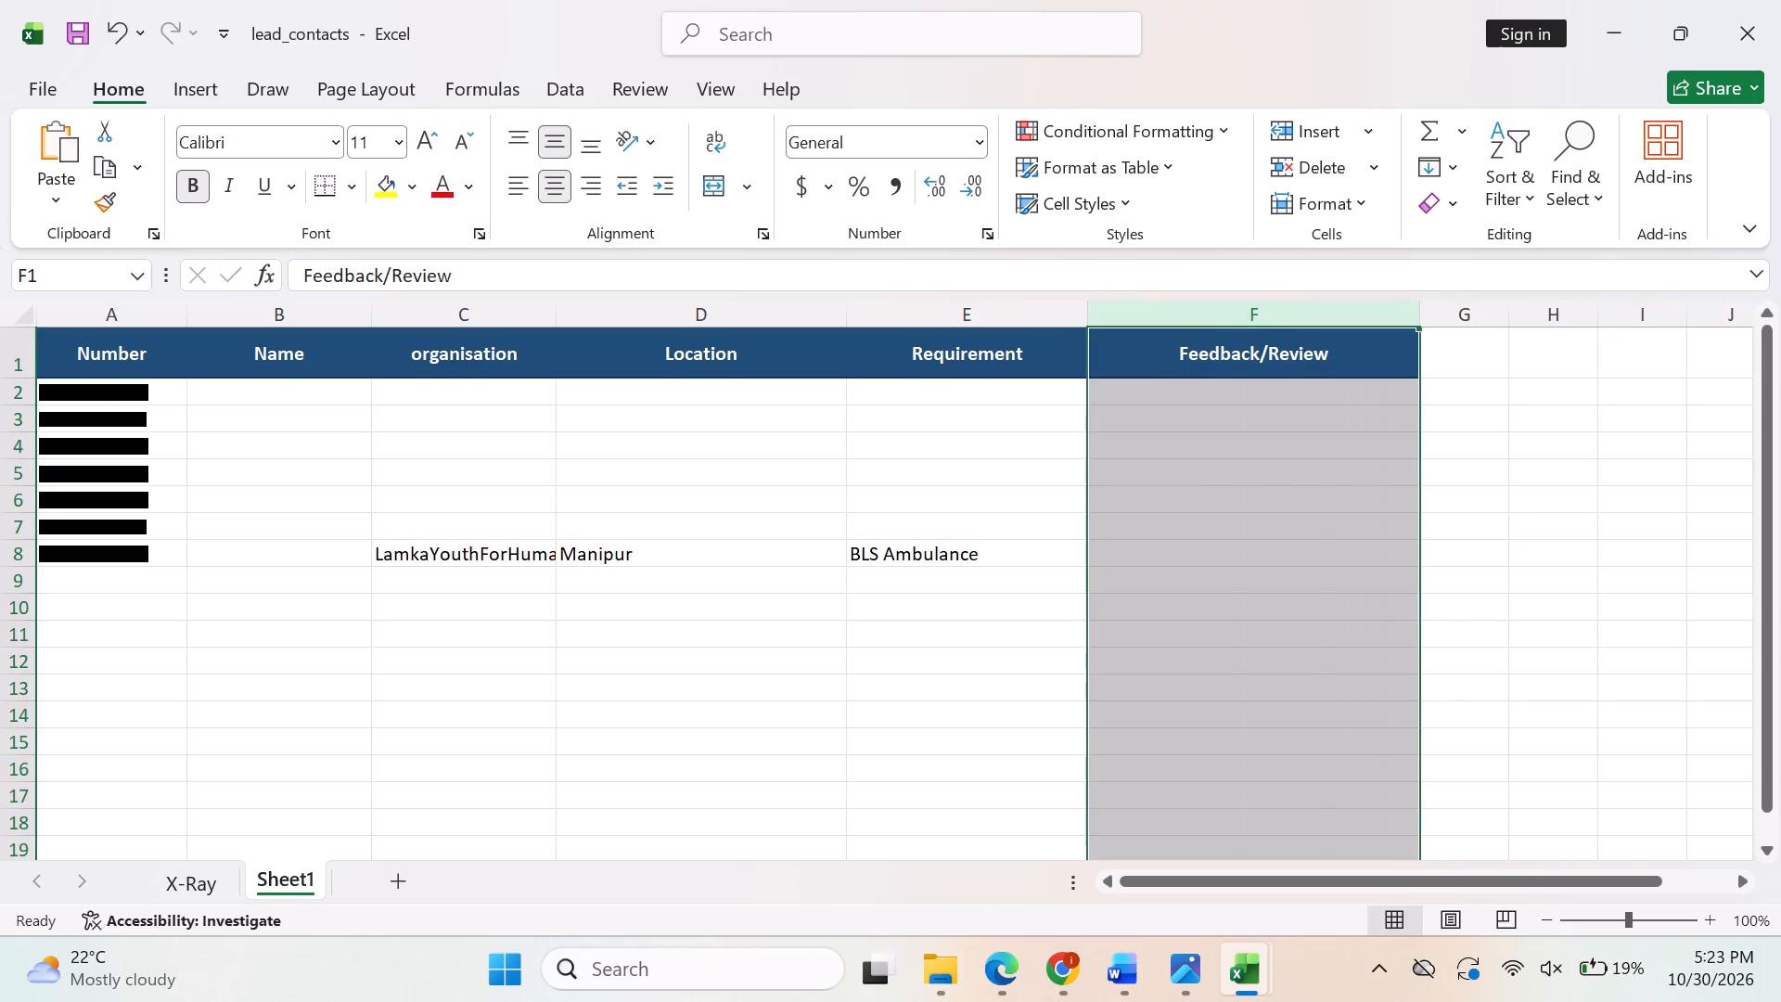
# Enter "requirement for NGO" as the Feedback/Review for the Manipur lead in row 8.
pyautogui.click(1148, 567)
pyautogui.click(1153, 559)
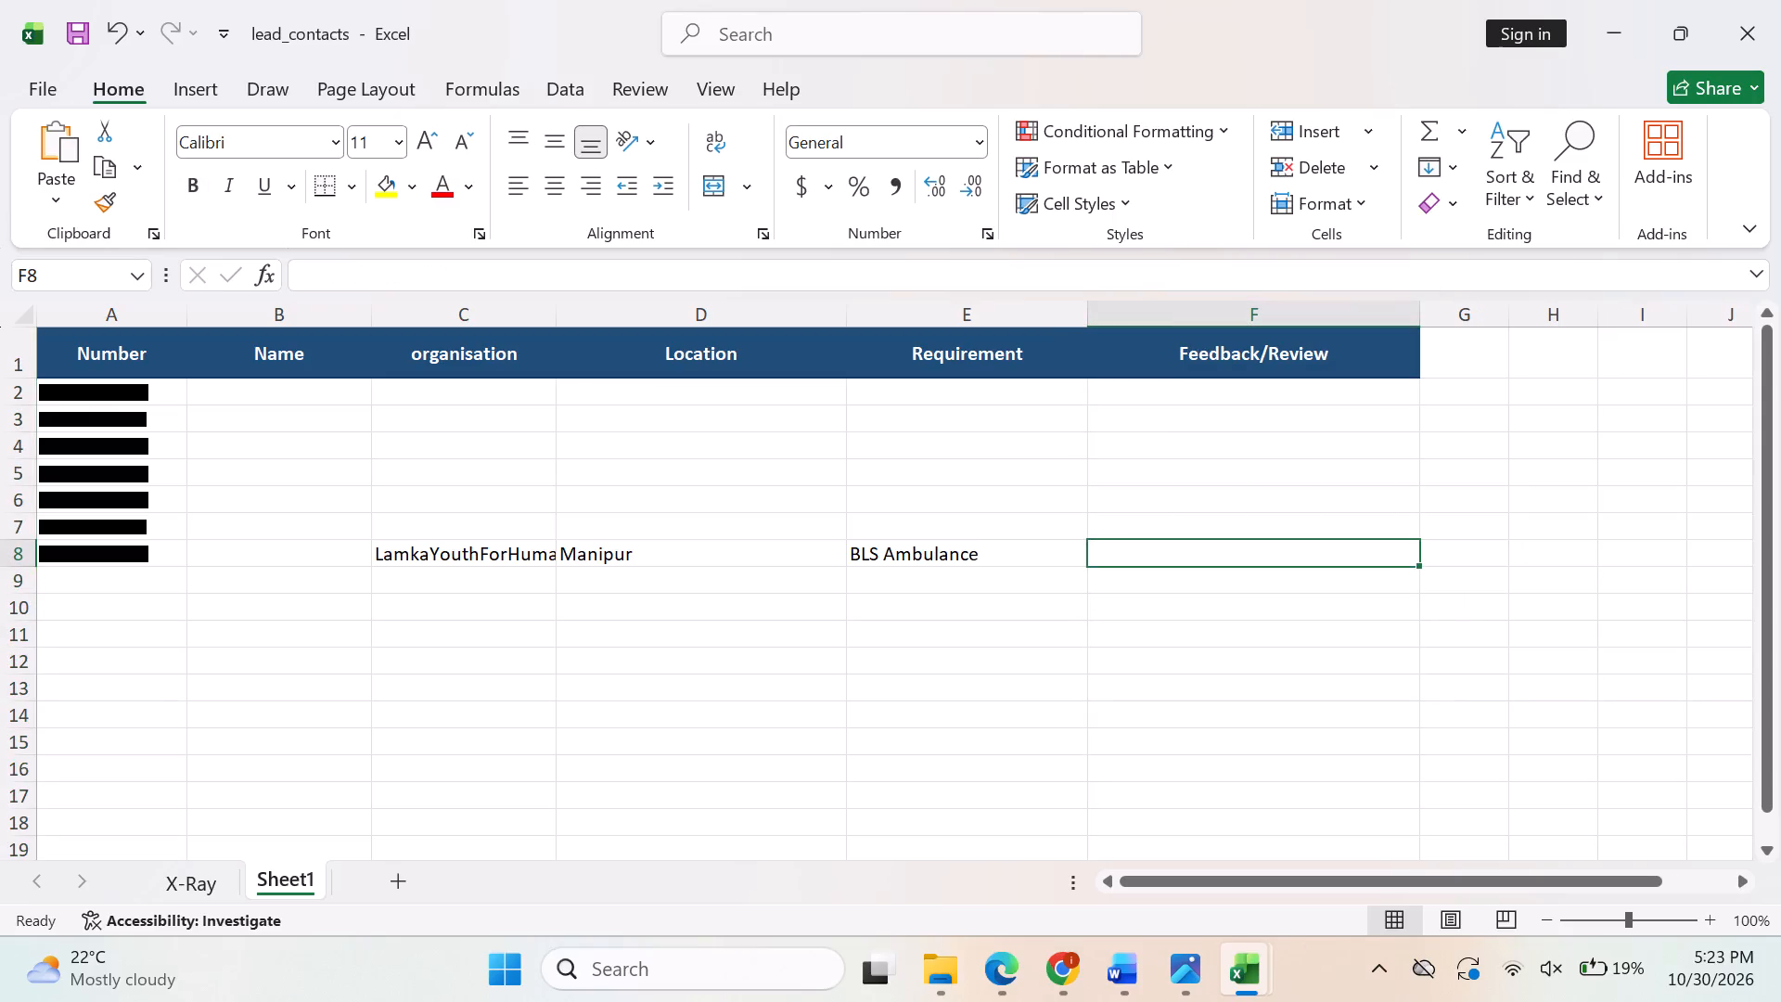
pyautogui.write('re')
pyautogui.write('quirement for')
pyautogui.press('space')
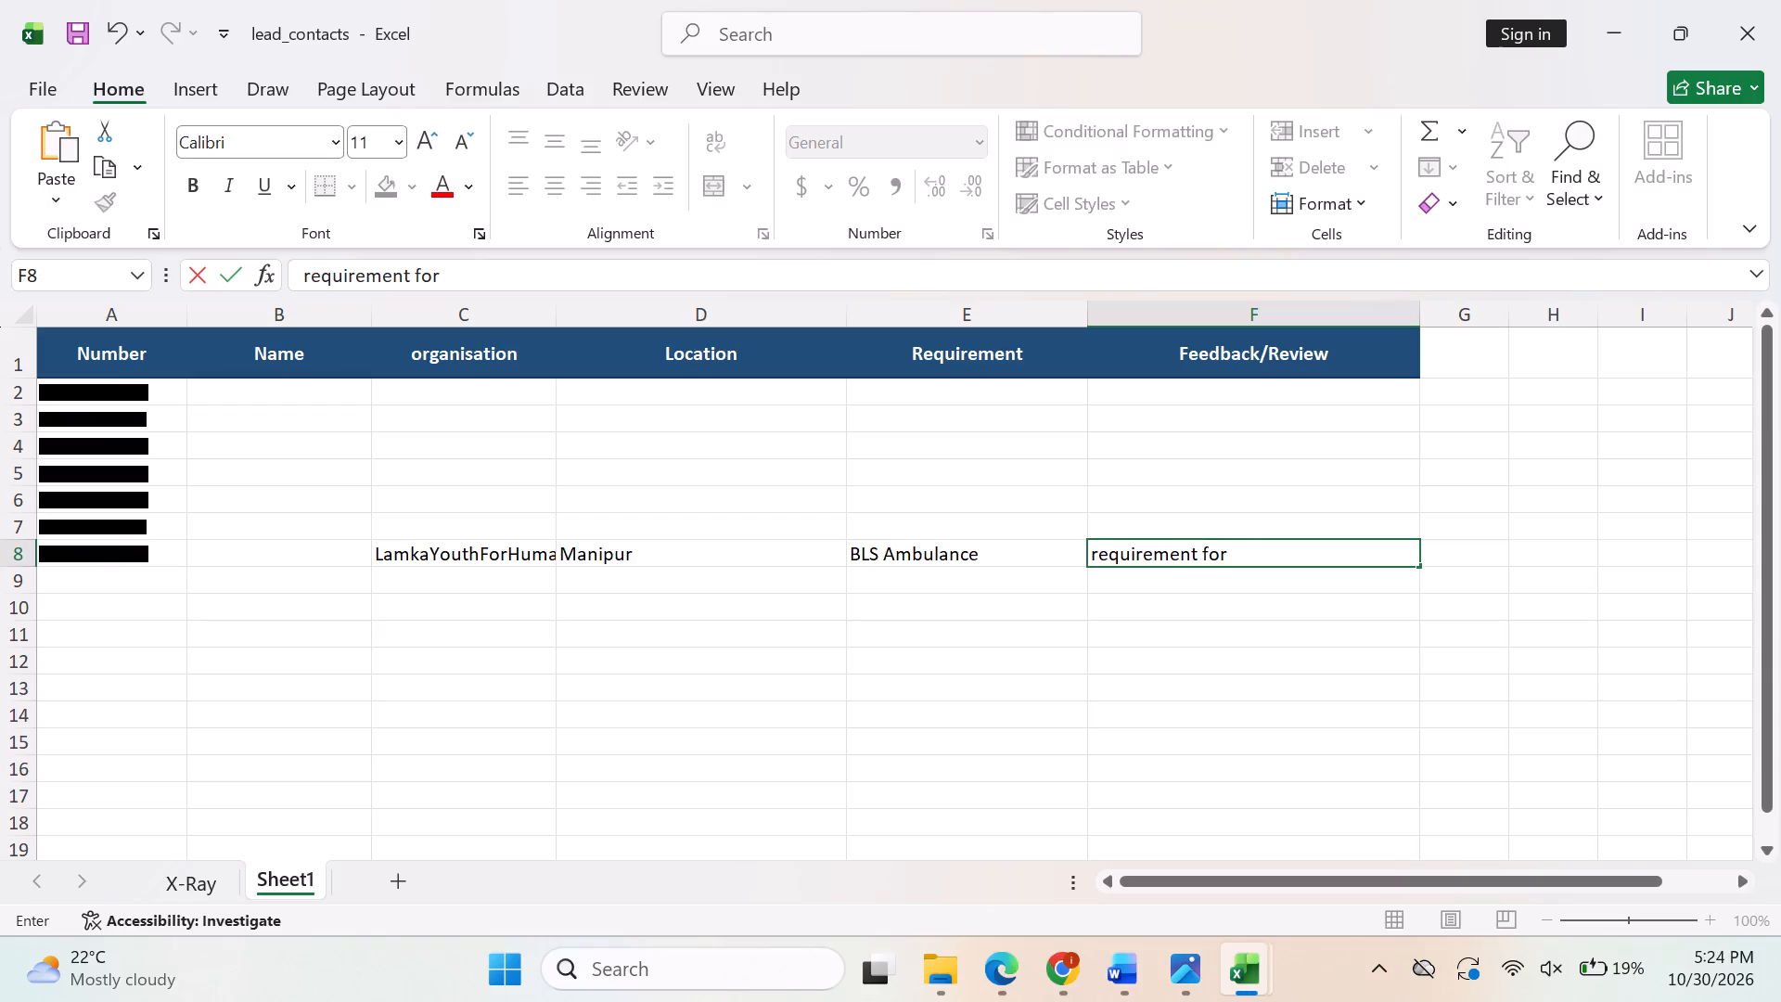
pyautogui.write('NGO')
pyautogui.click(1121, 673)
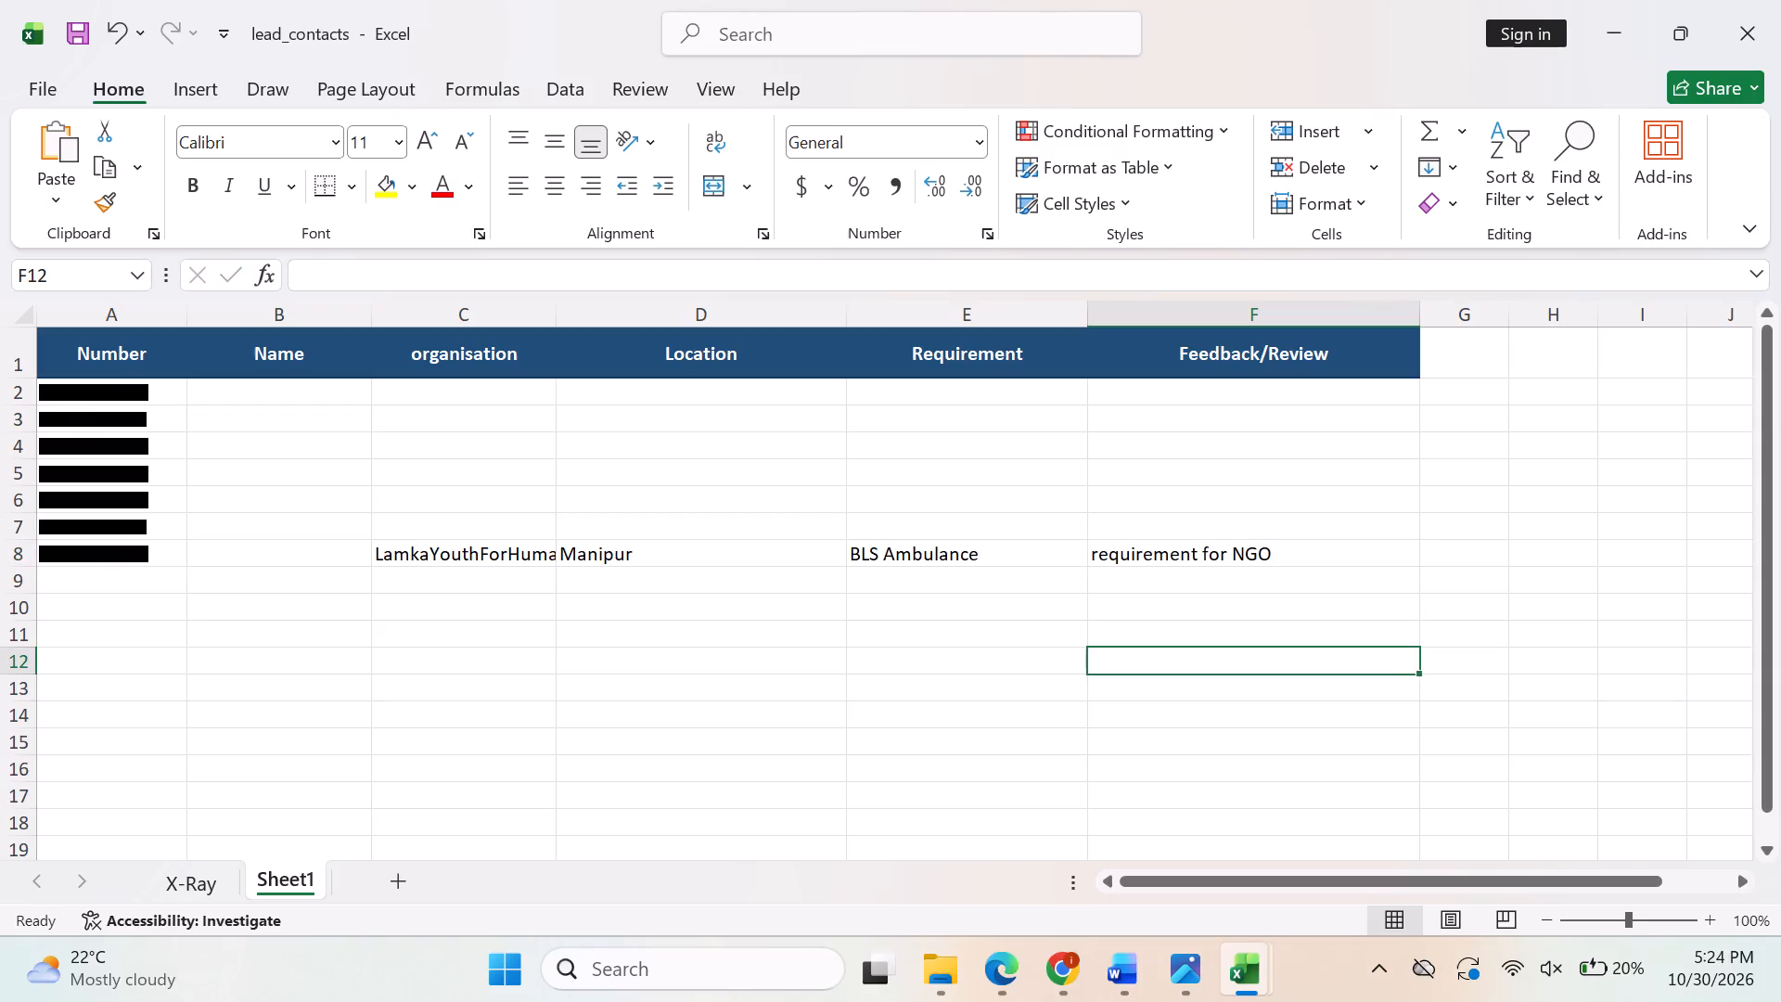
# Widen the organisation column enough to fit the full organisation name in row 8.
pyautogui.click(524, 312)
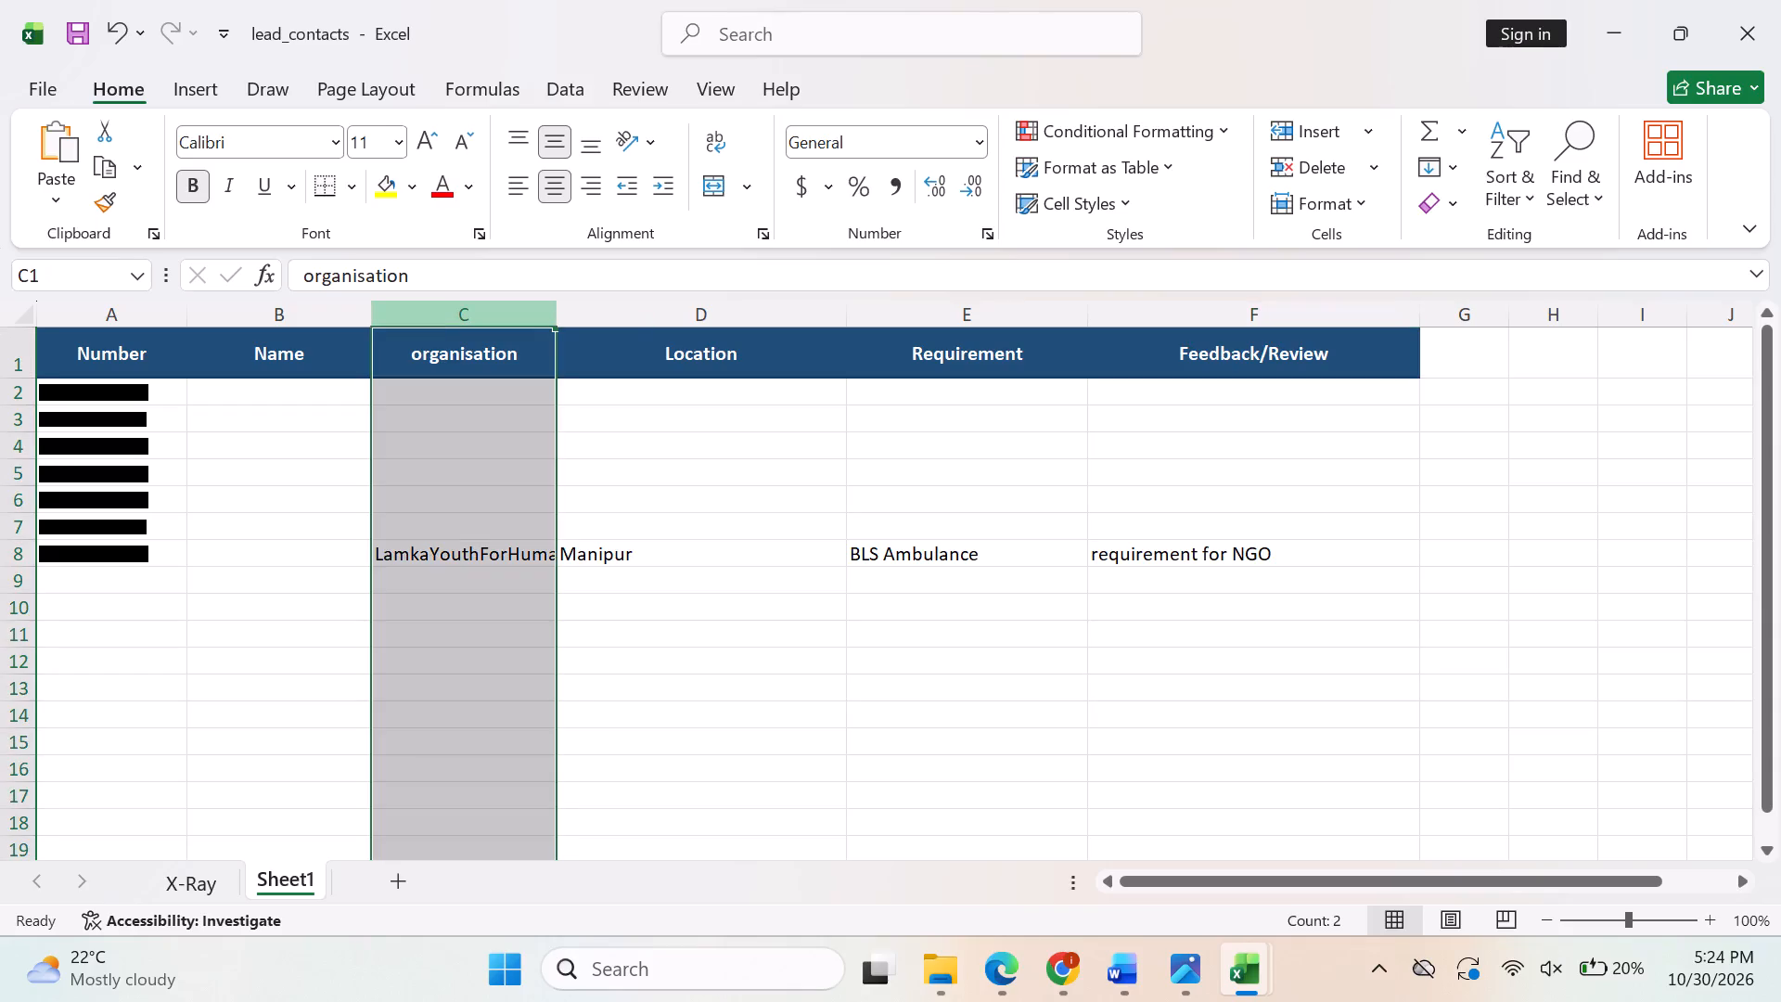
pyautogui.moveTo(555, 315); pyautogui.dragTo(660, 318)
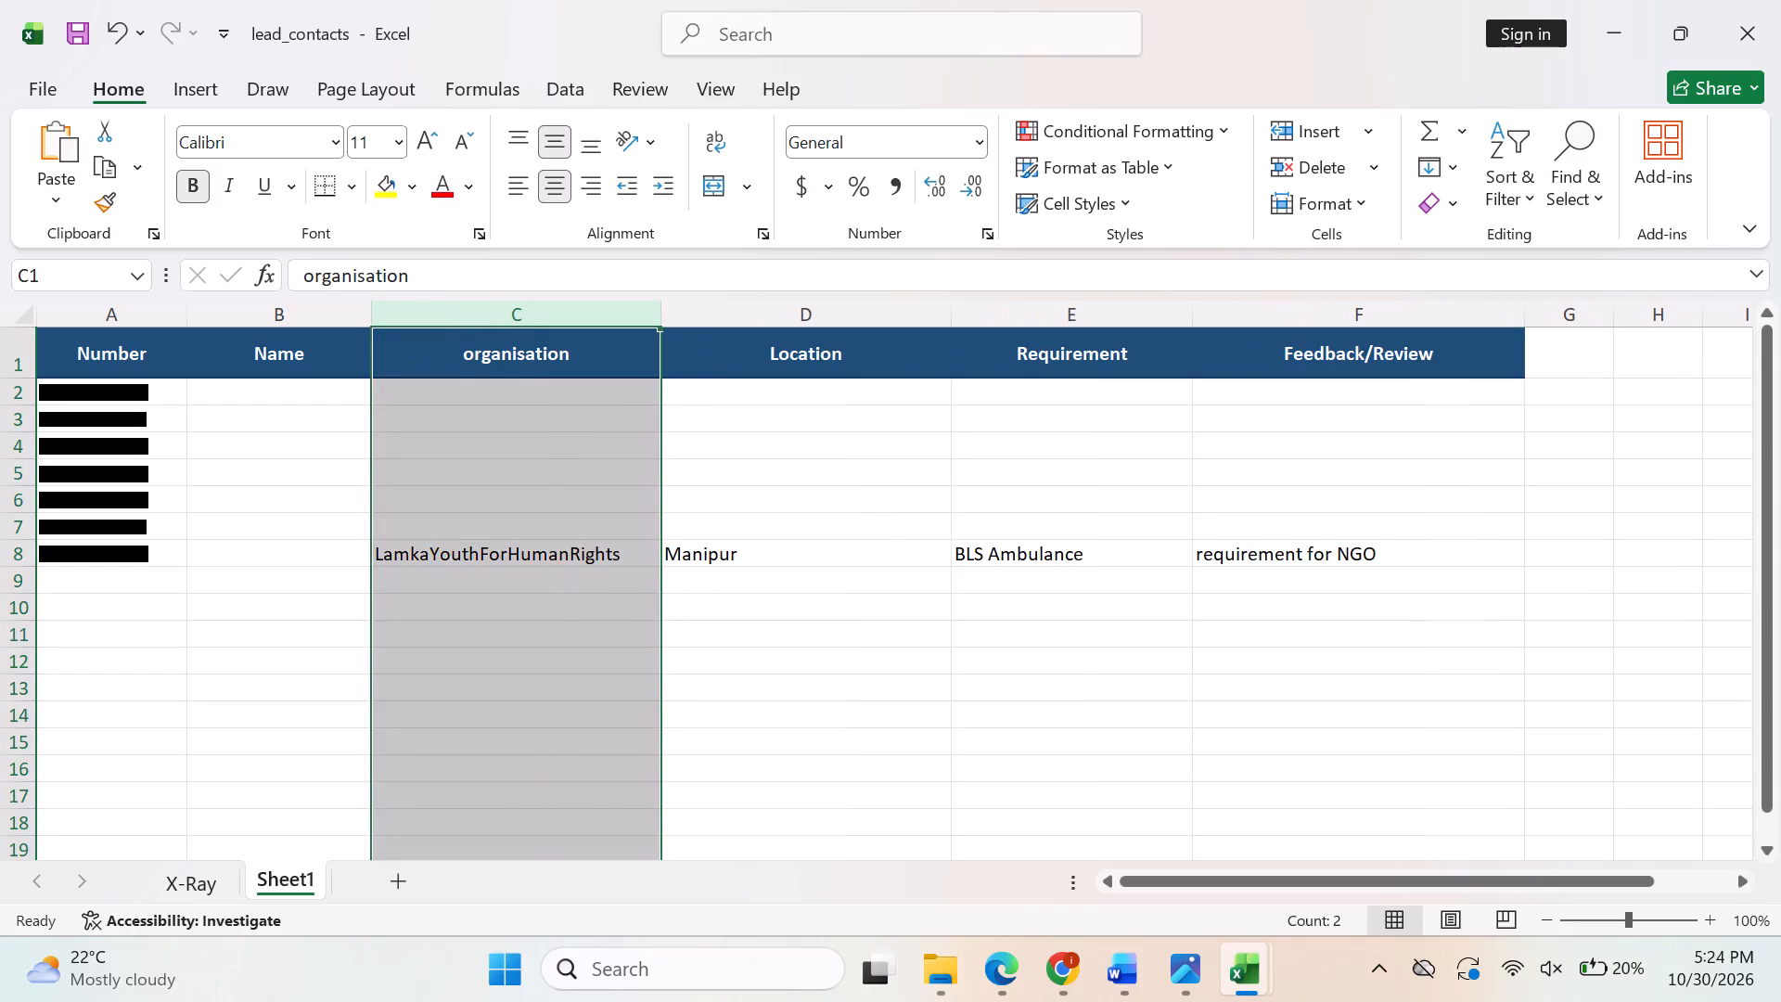
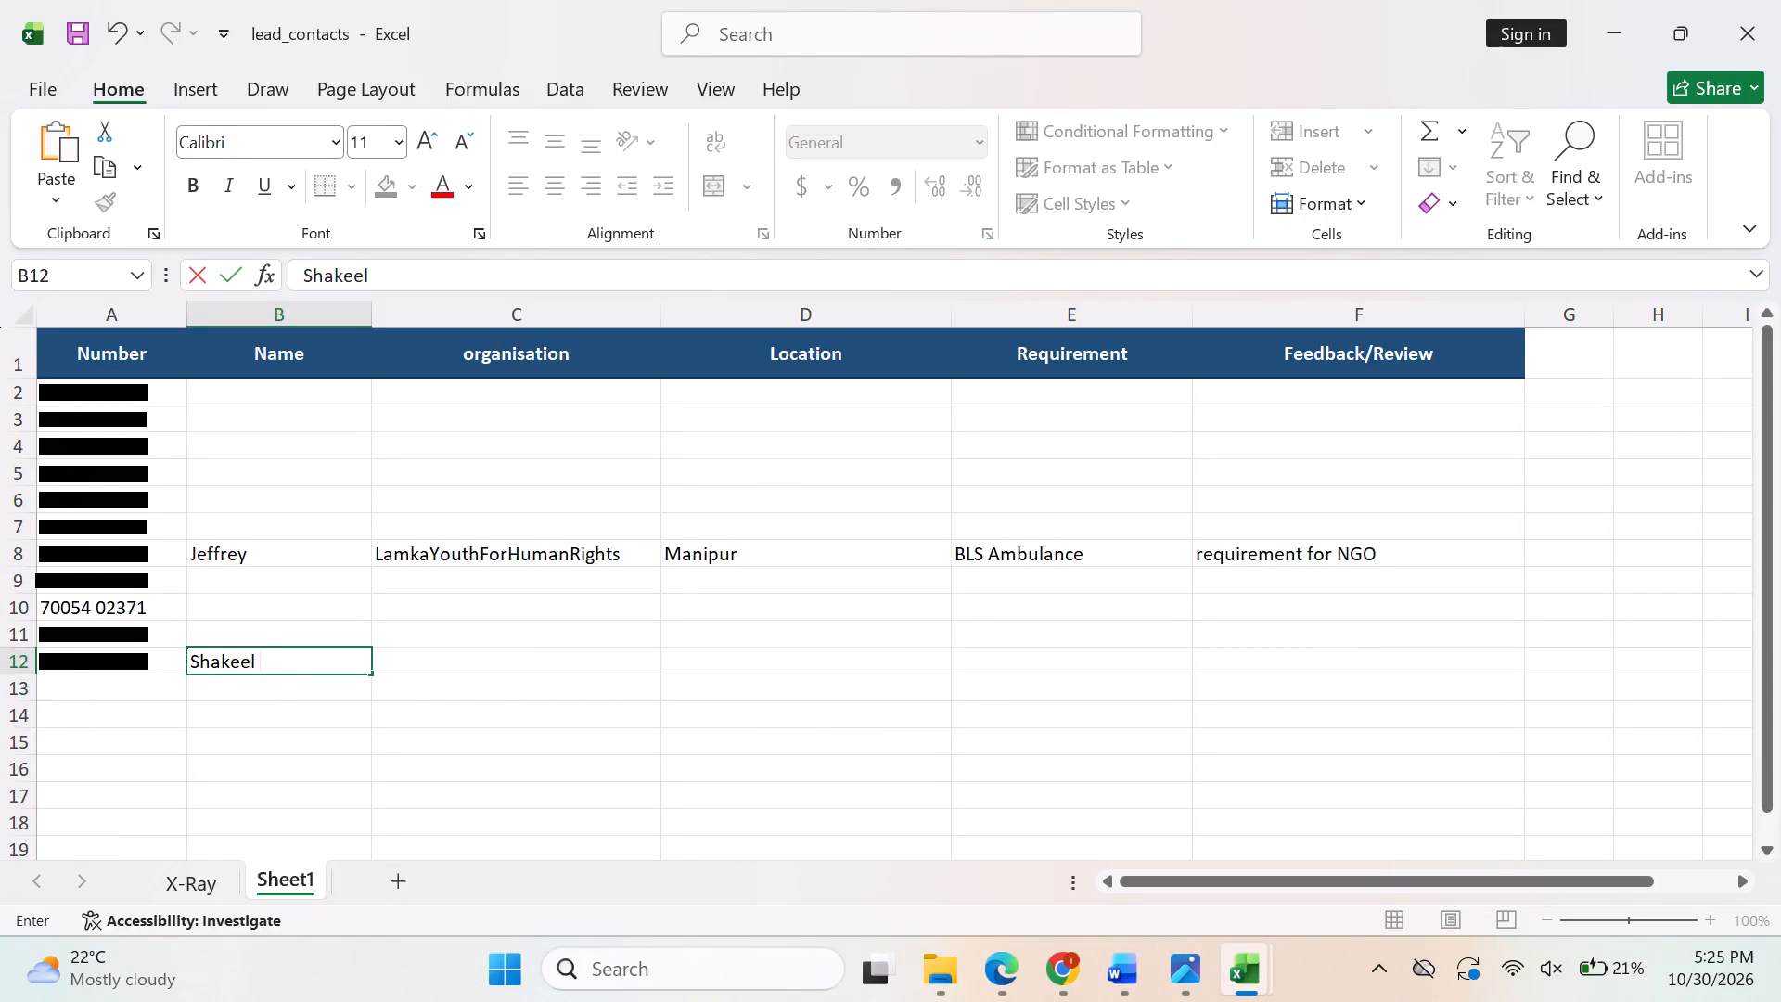
# Complete the lead's name in the Name column of row 12 by adding the surname after the first name.
pyautogui.press('w')
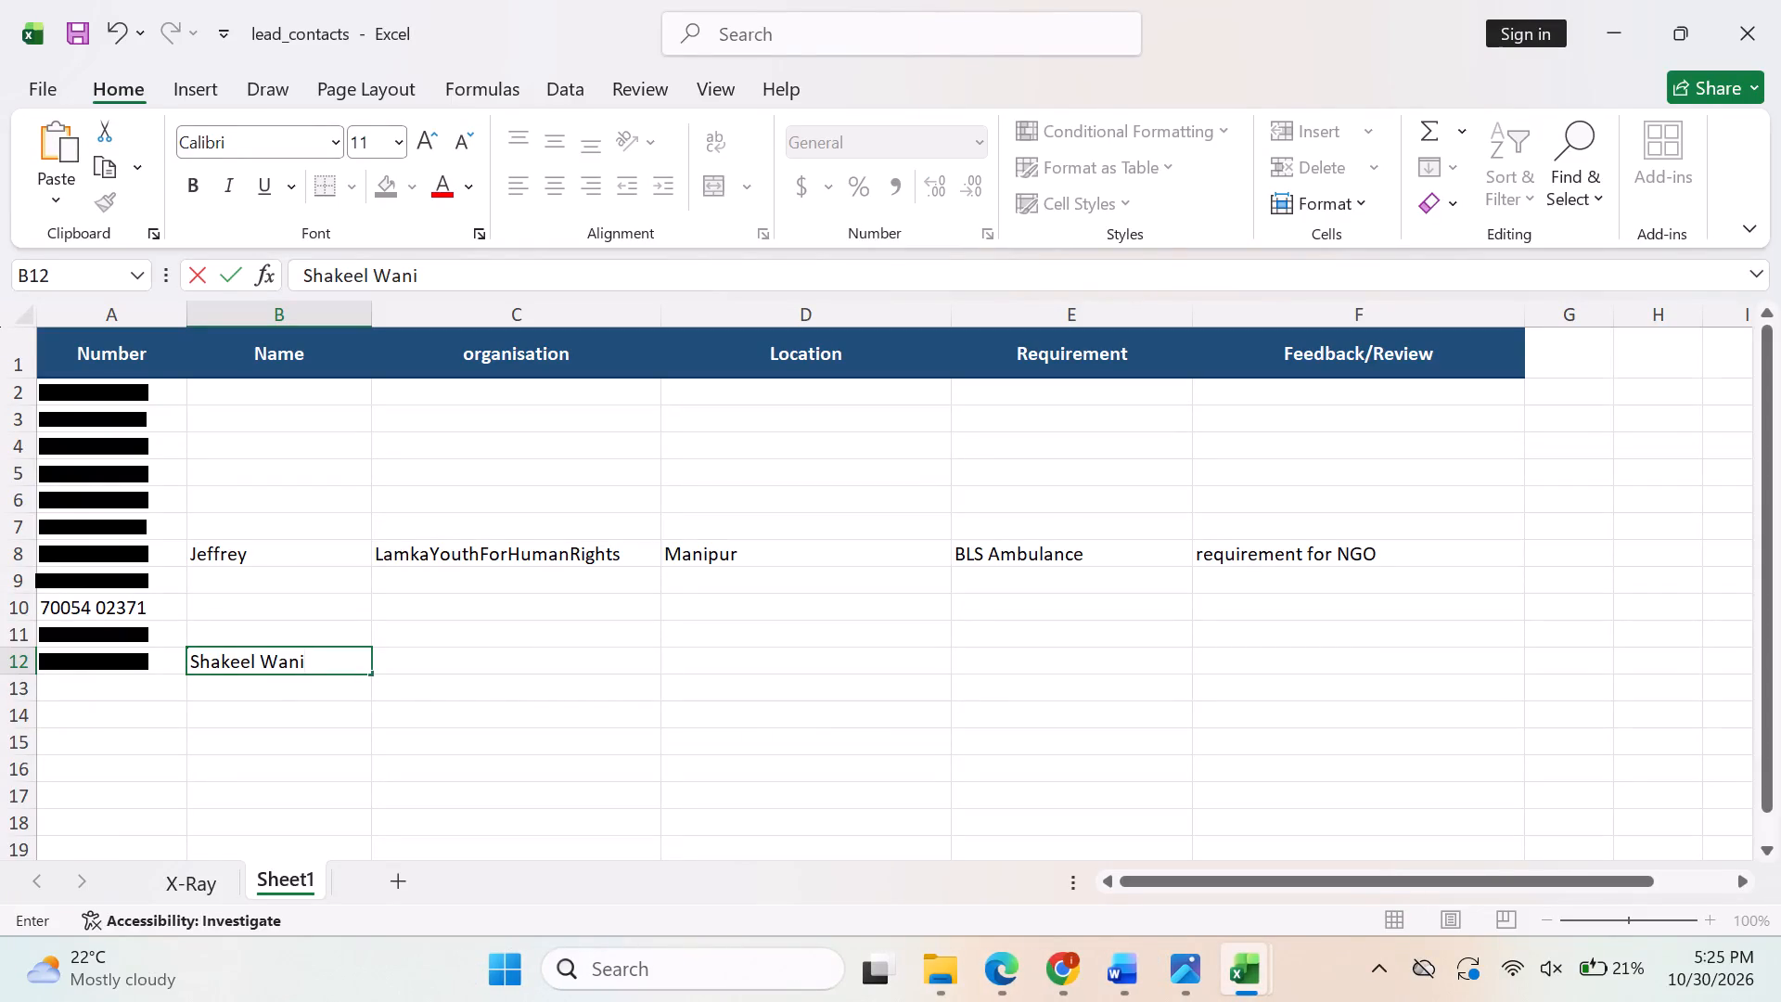
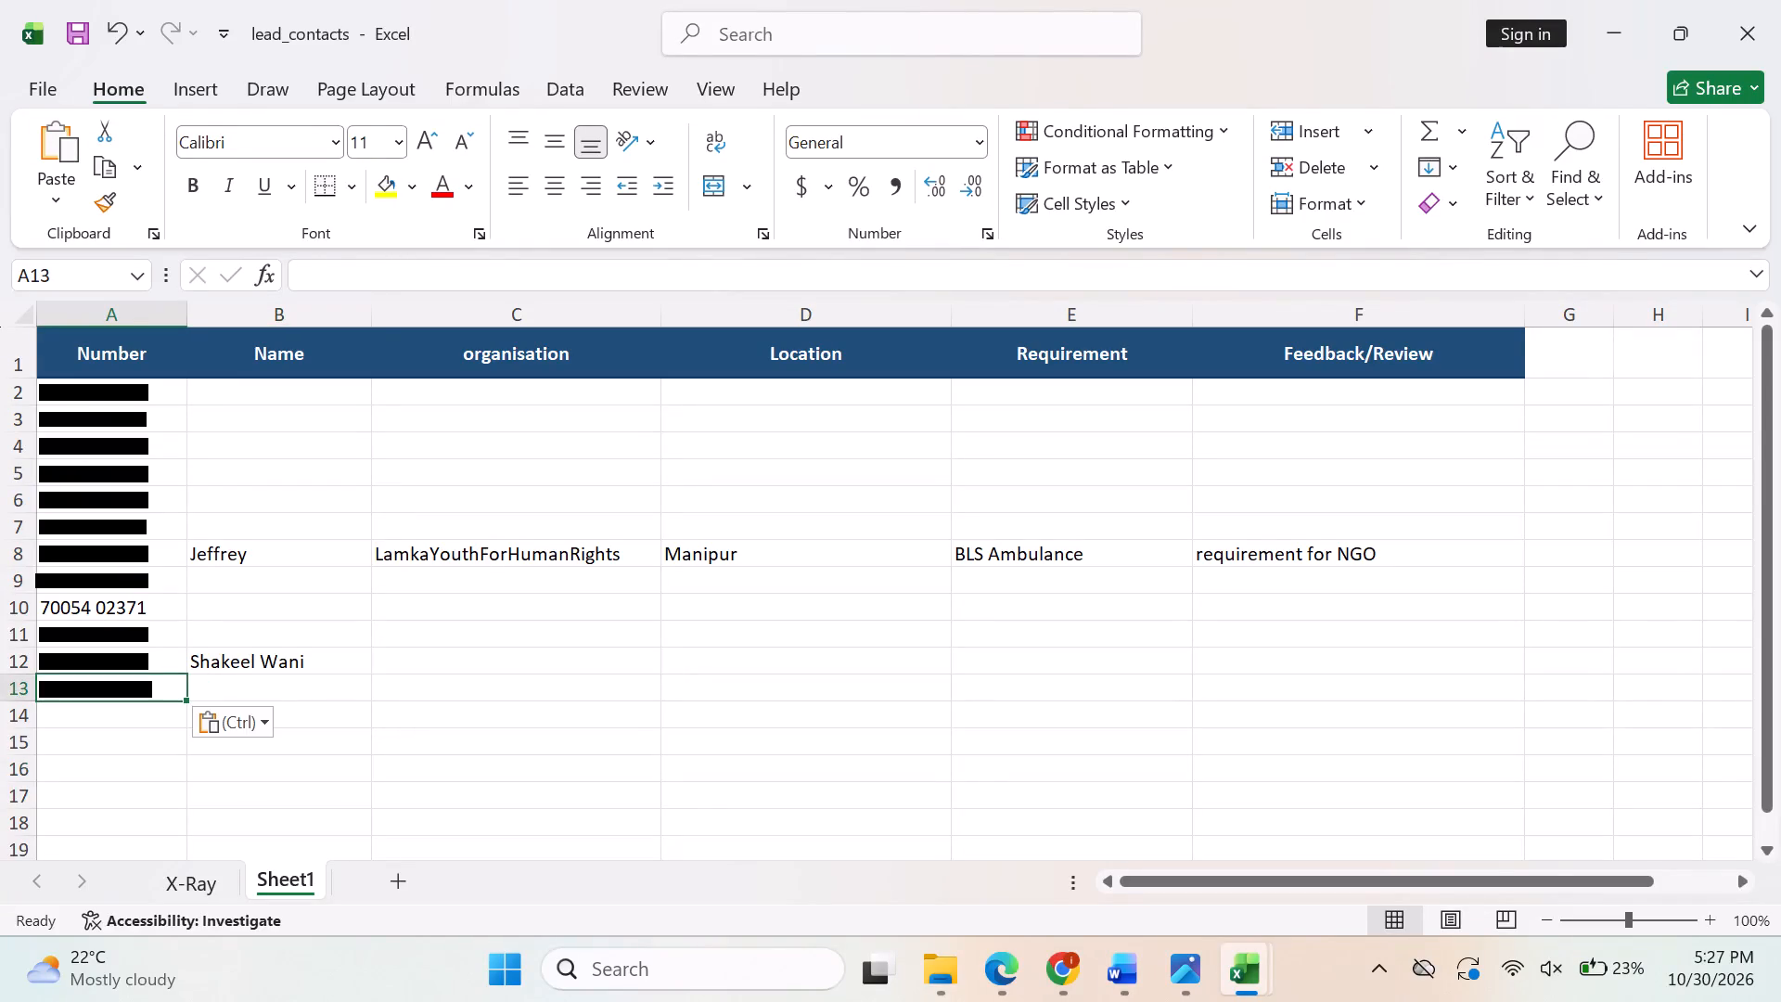
# Check the lead's profile name in the open WhatsApp contact info and select the Name cell in row 13 for its entry.
pyautogui.click(102, 770)
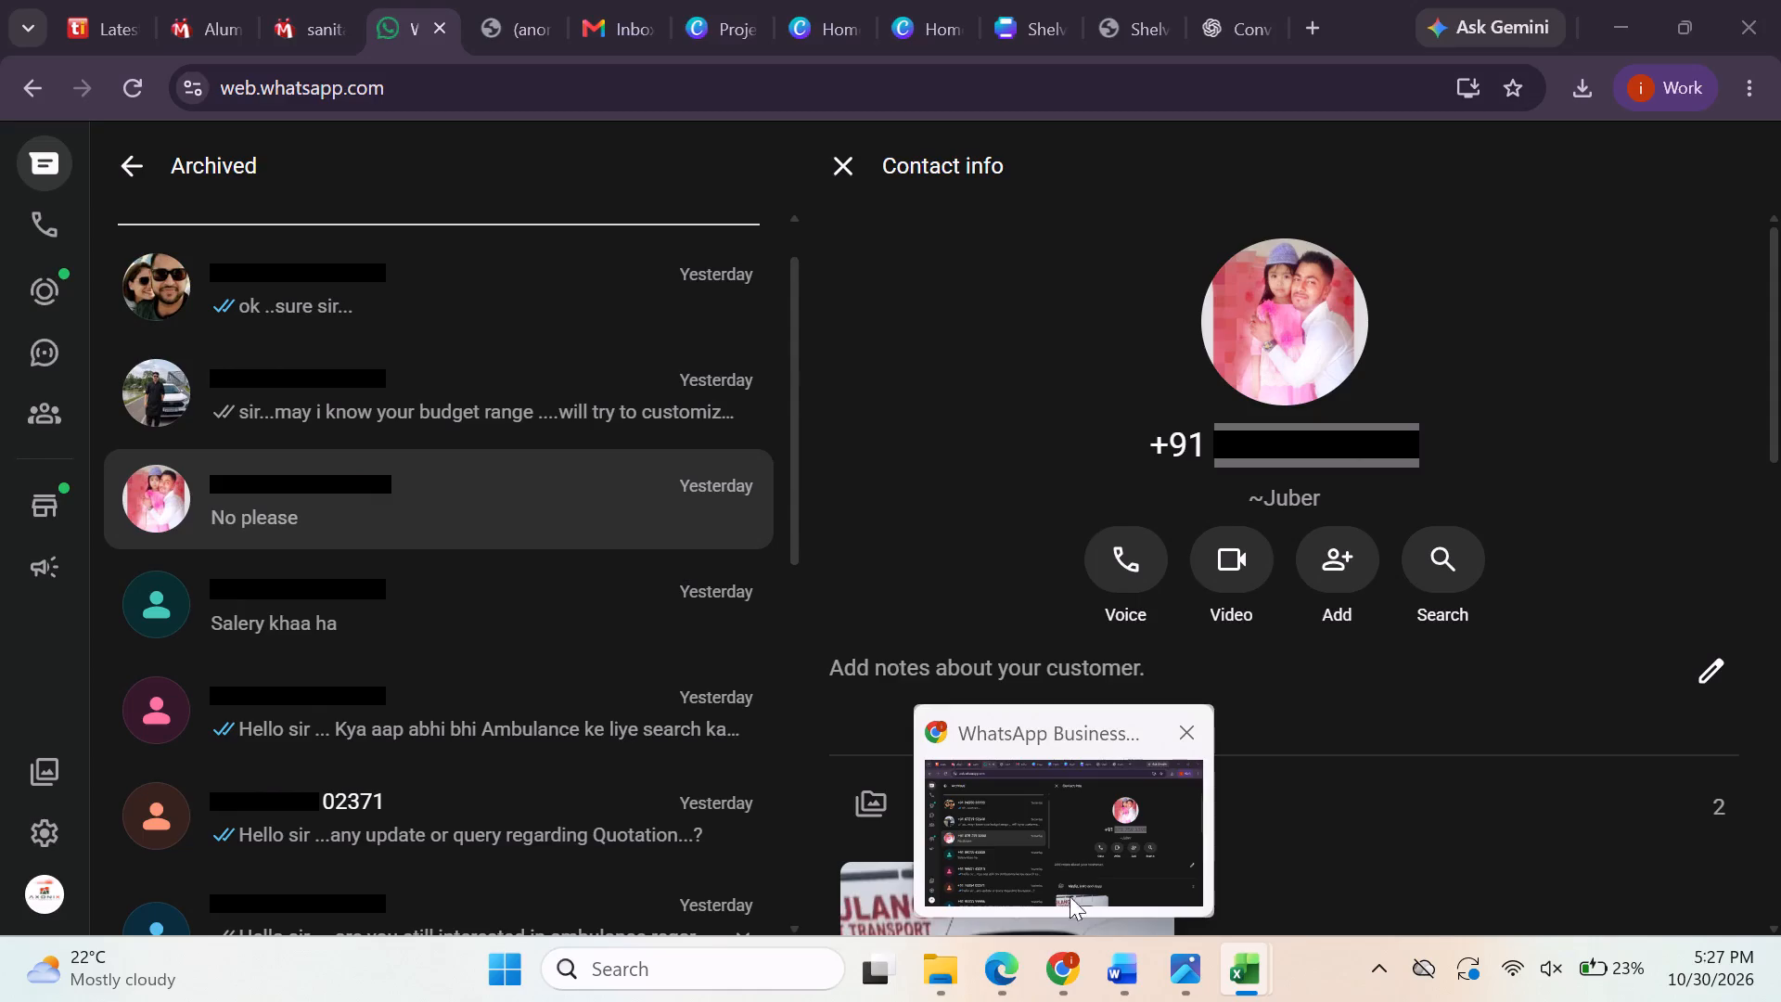
pyautogui.click(257, 691)
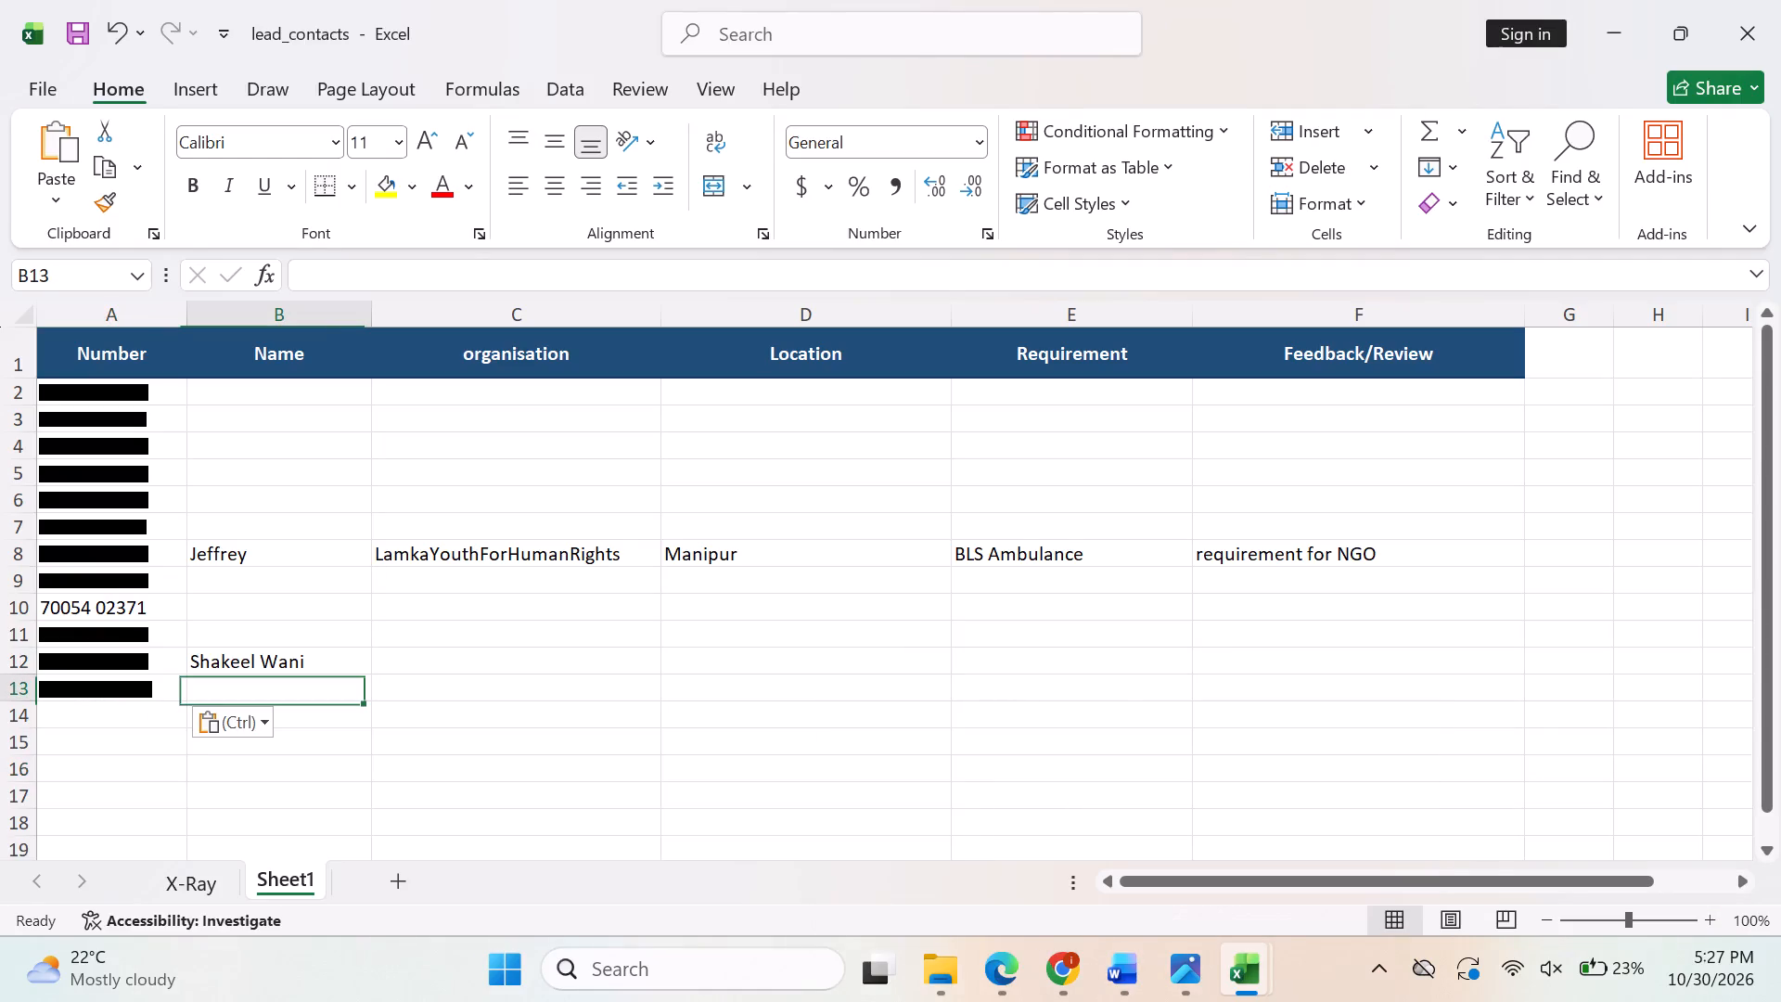
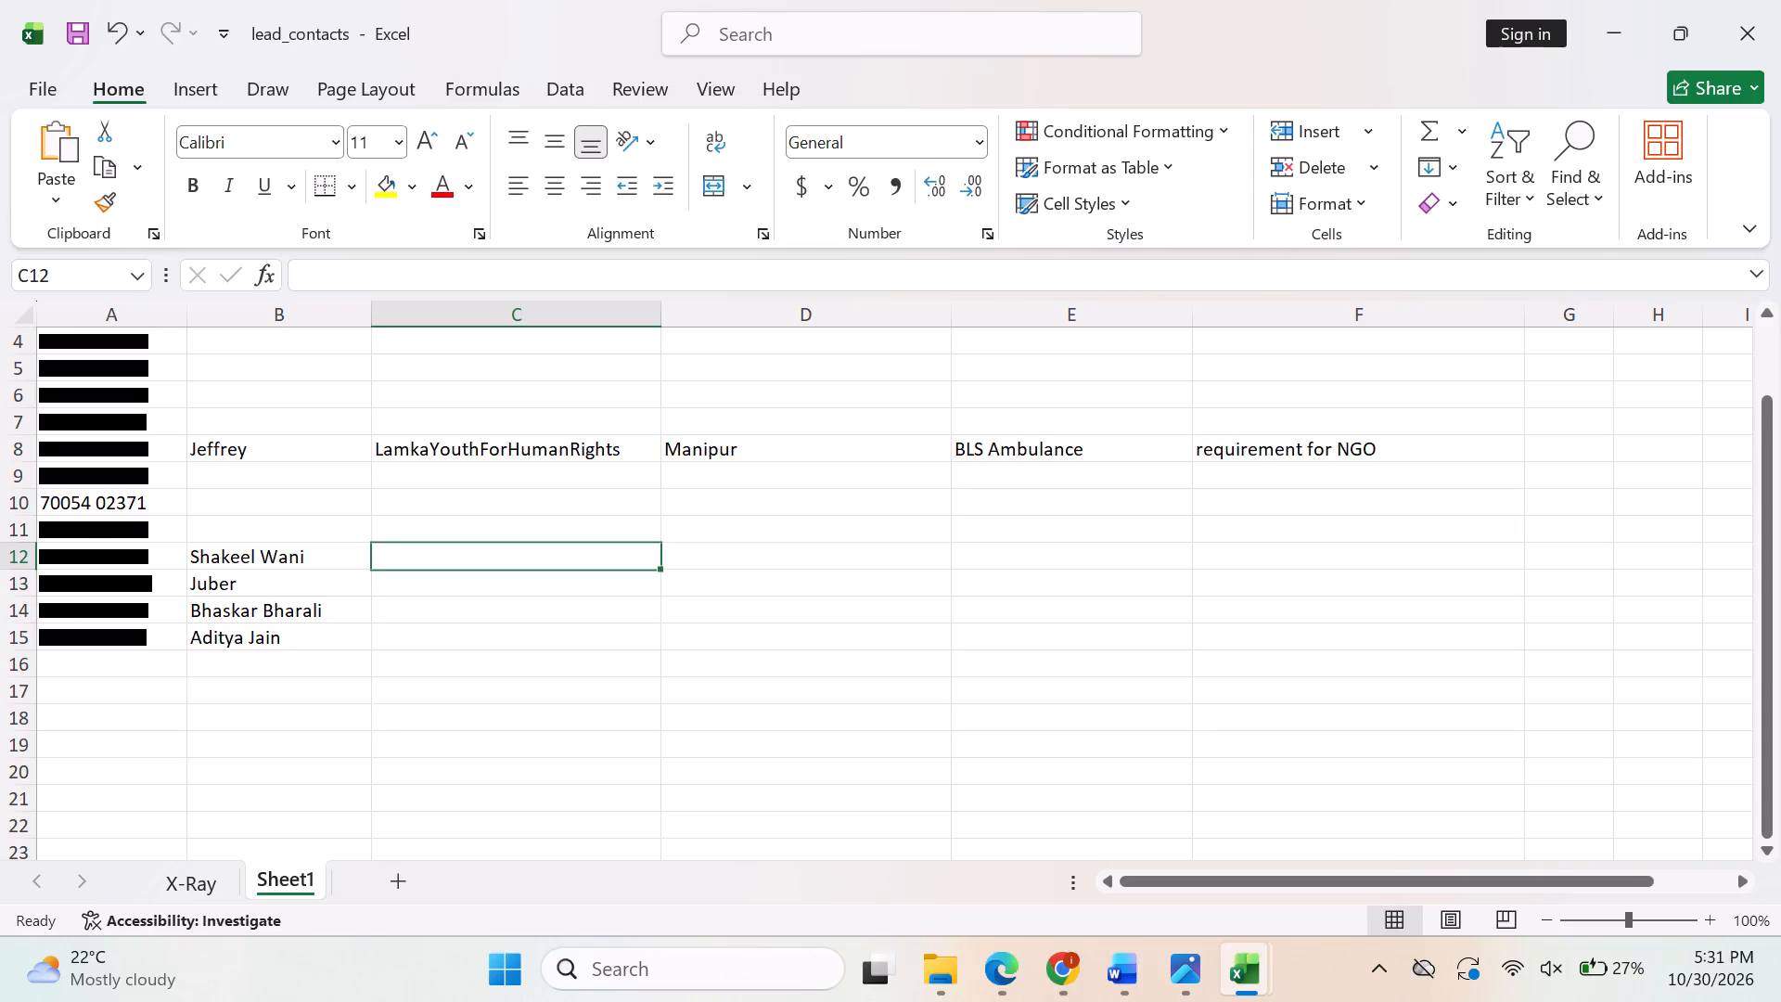
# Enter EECO as the requirement for the lead in row 12 of Sheet1.
pyautogui.click(999, 559)
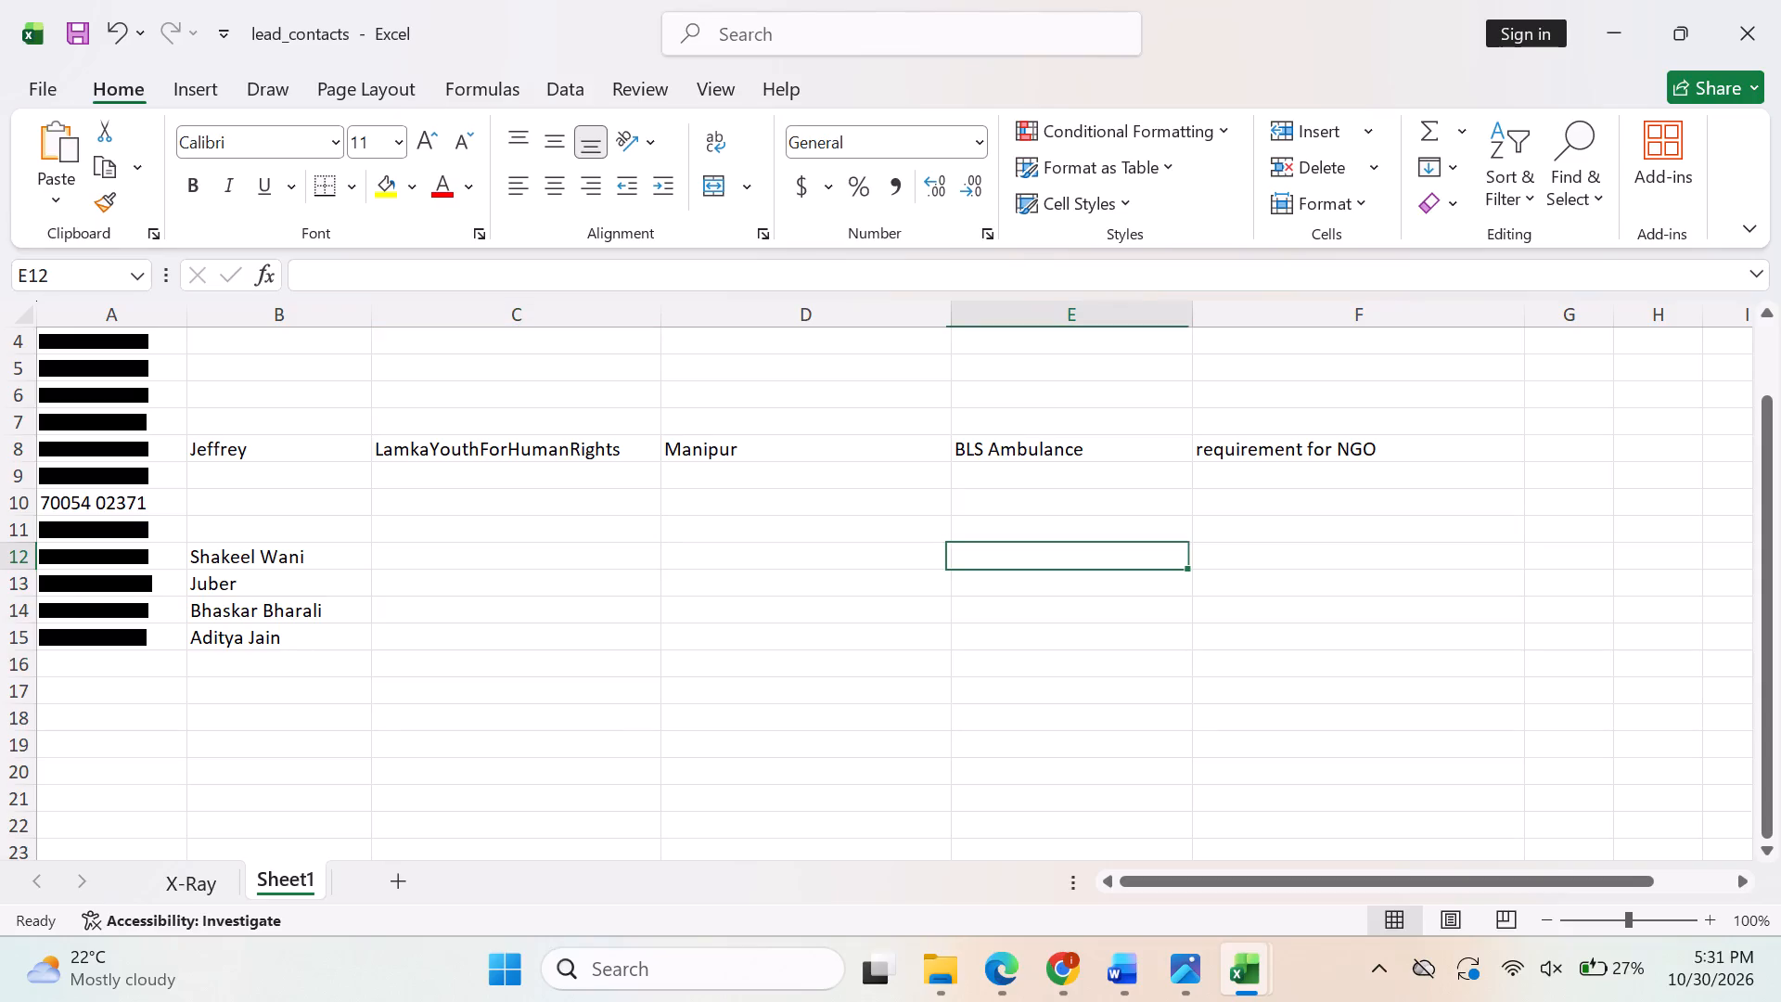
pyautogui.click(1281, 559)
pyautogui.click(1039, 559)
pyautogui.write('EECO')
pyautogui.click(1025, 591)
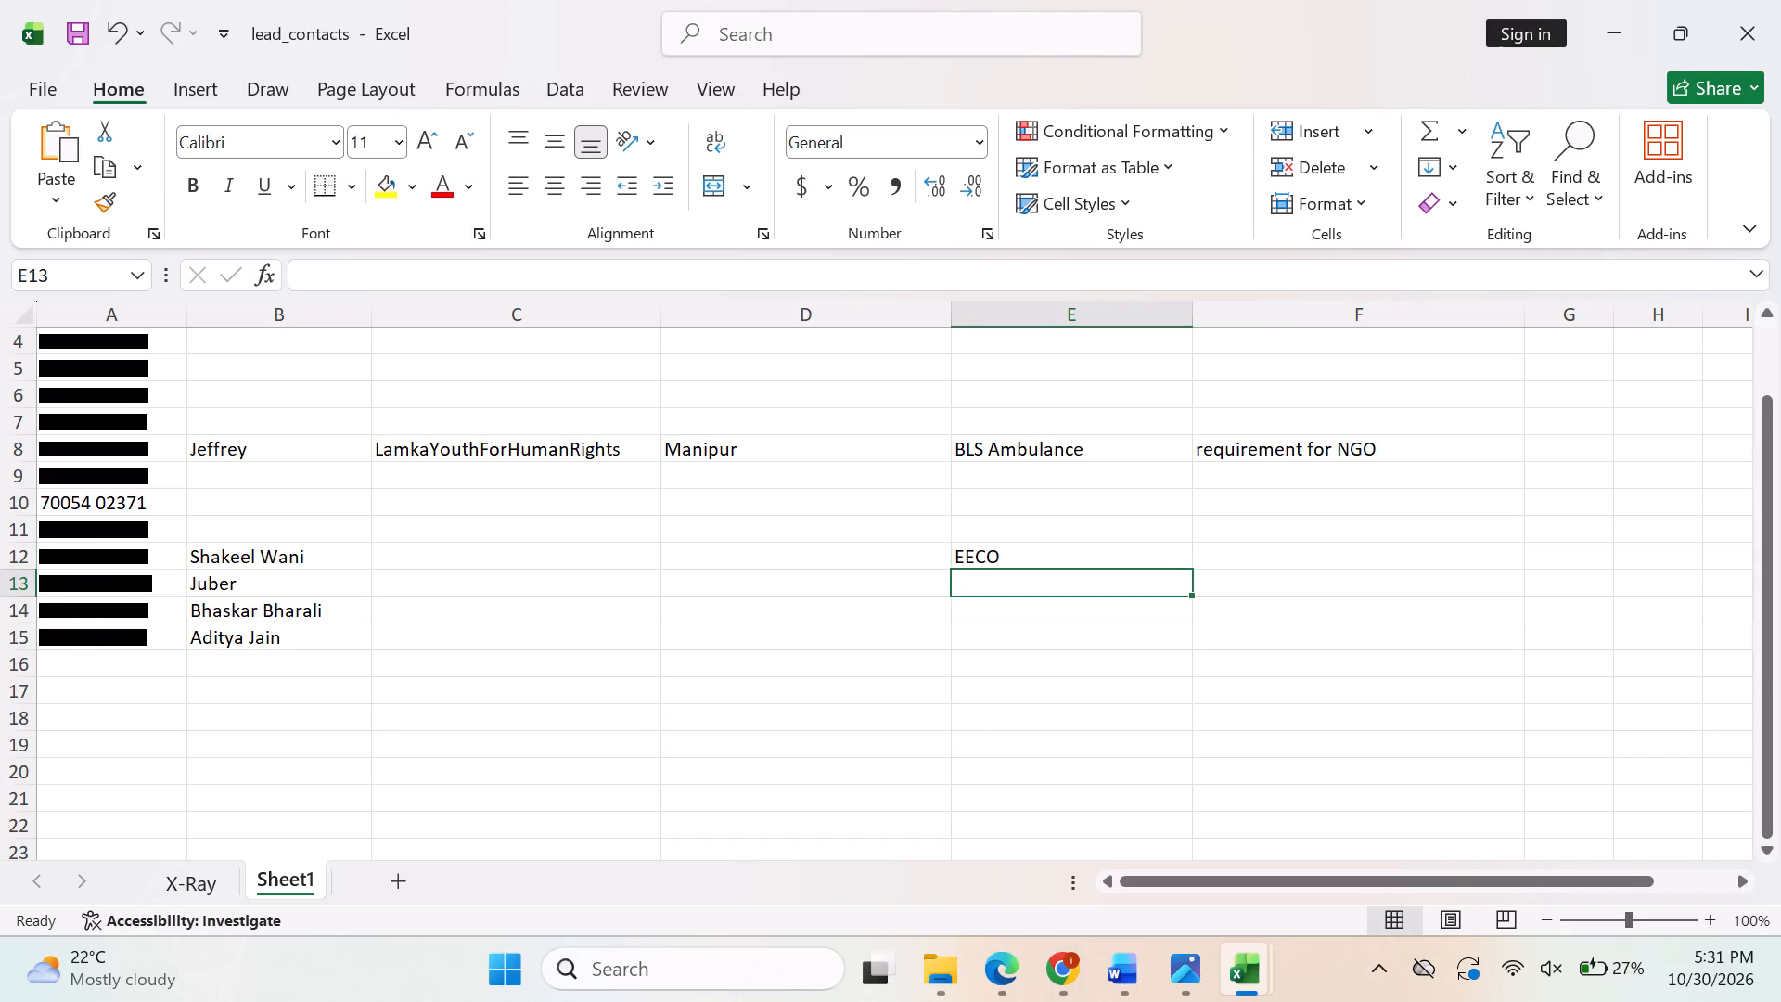
# Save the lead_contacts workbook with the updated lead entries.
pyautogui.scroll(1, 1044, 592)
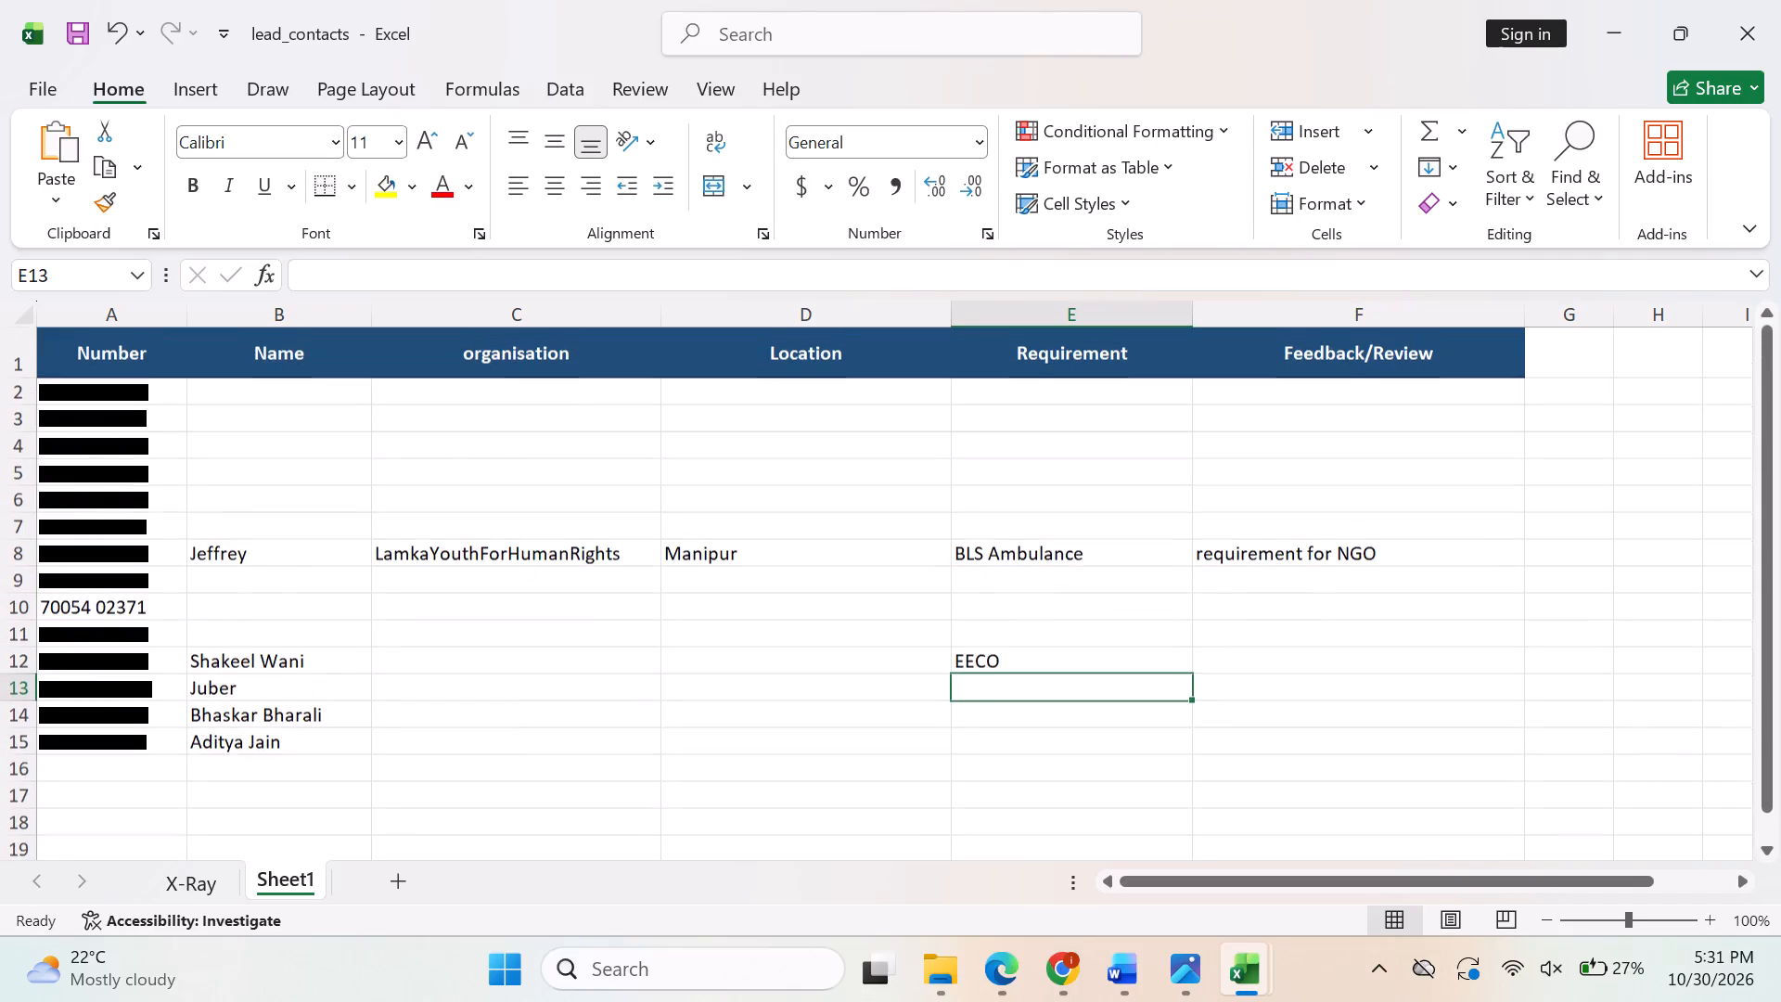
pyautogui.scroll(-1, 750, 642)
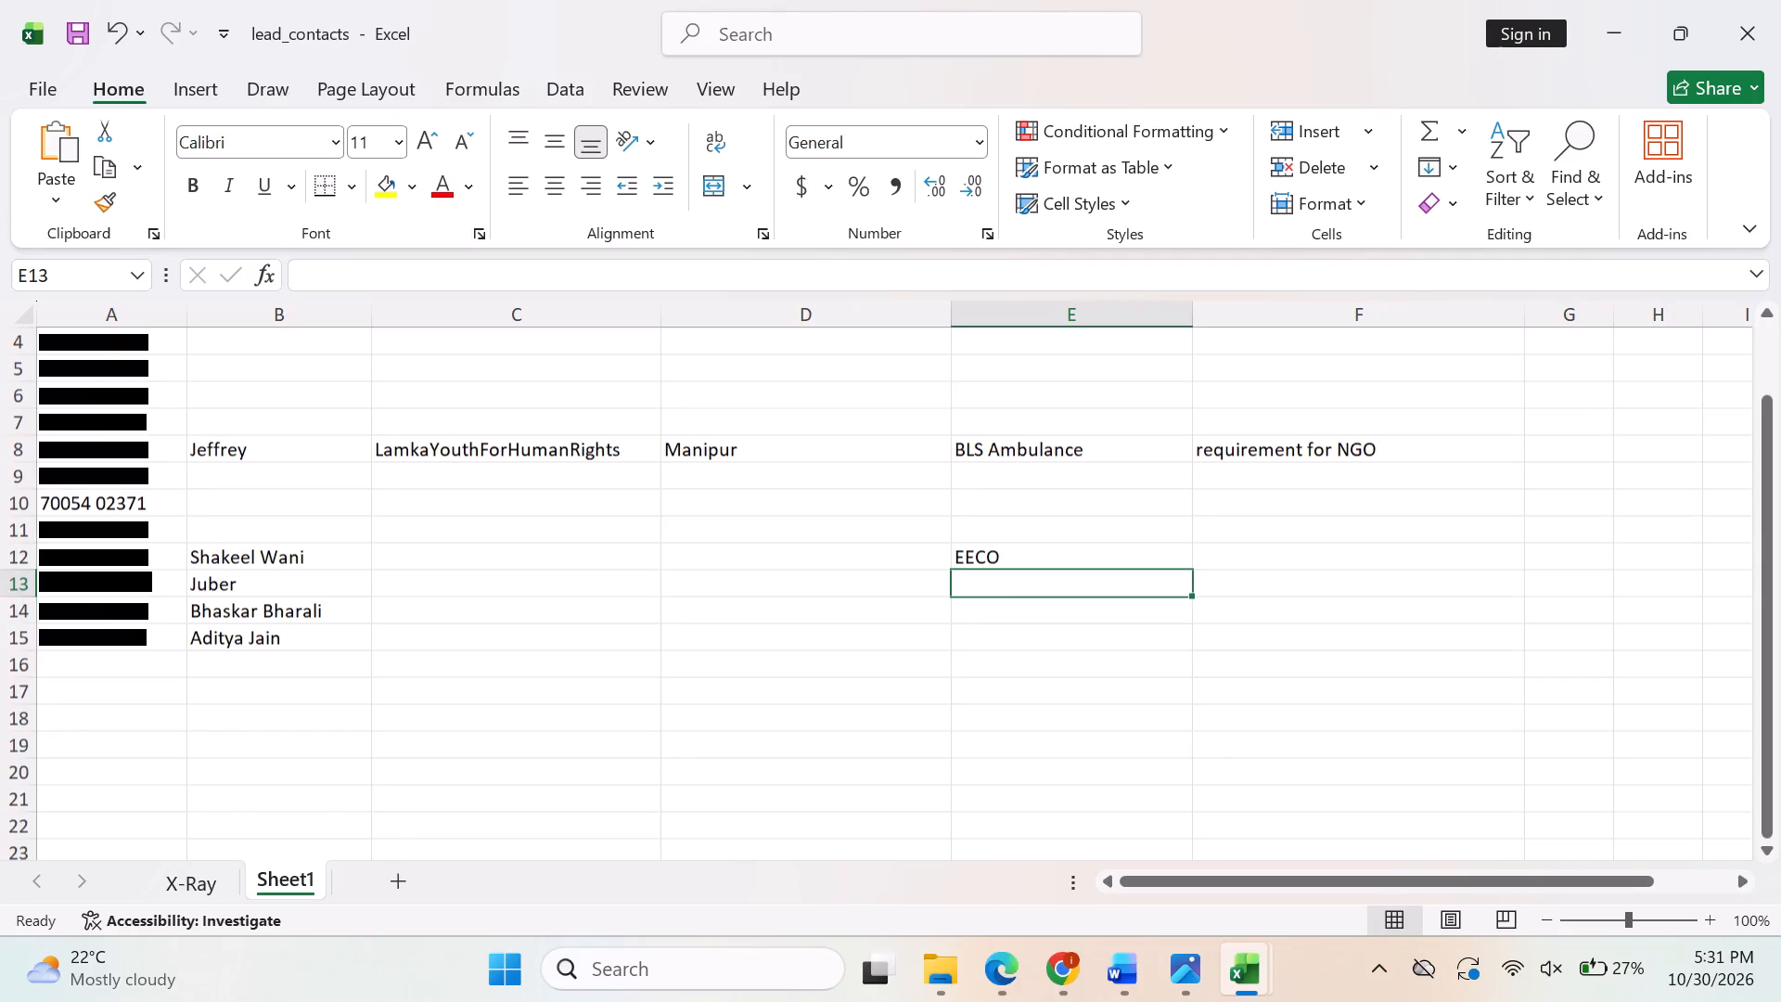
pyautogui.click(547, 750)
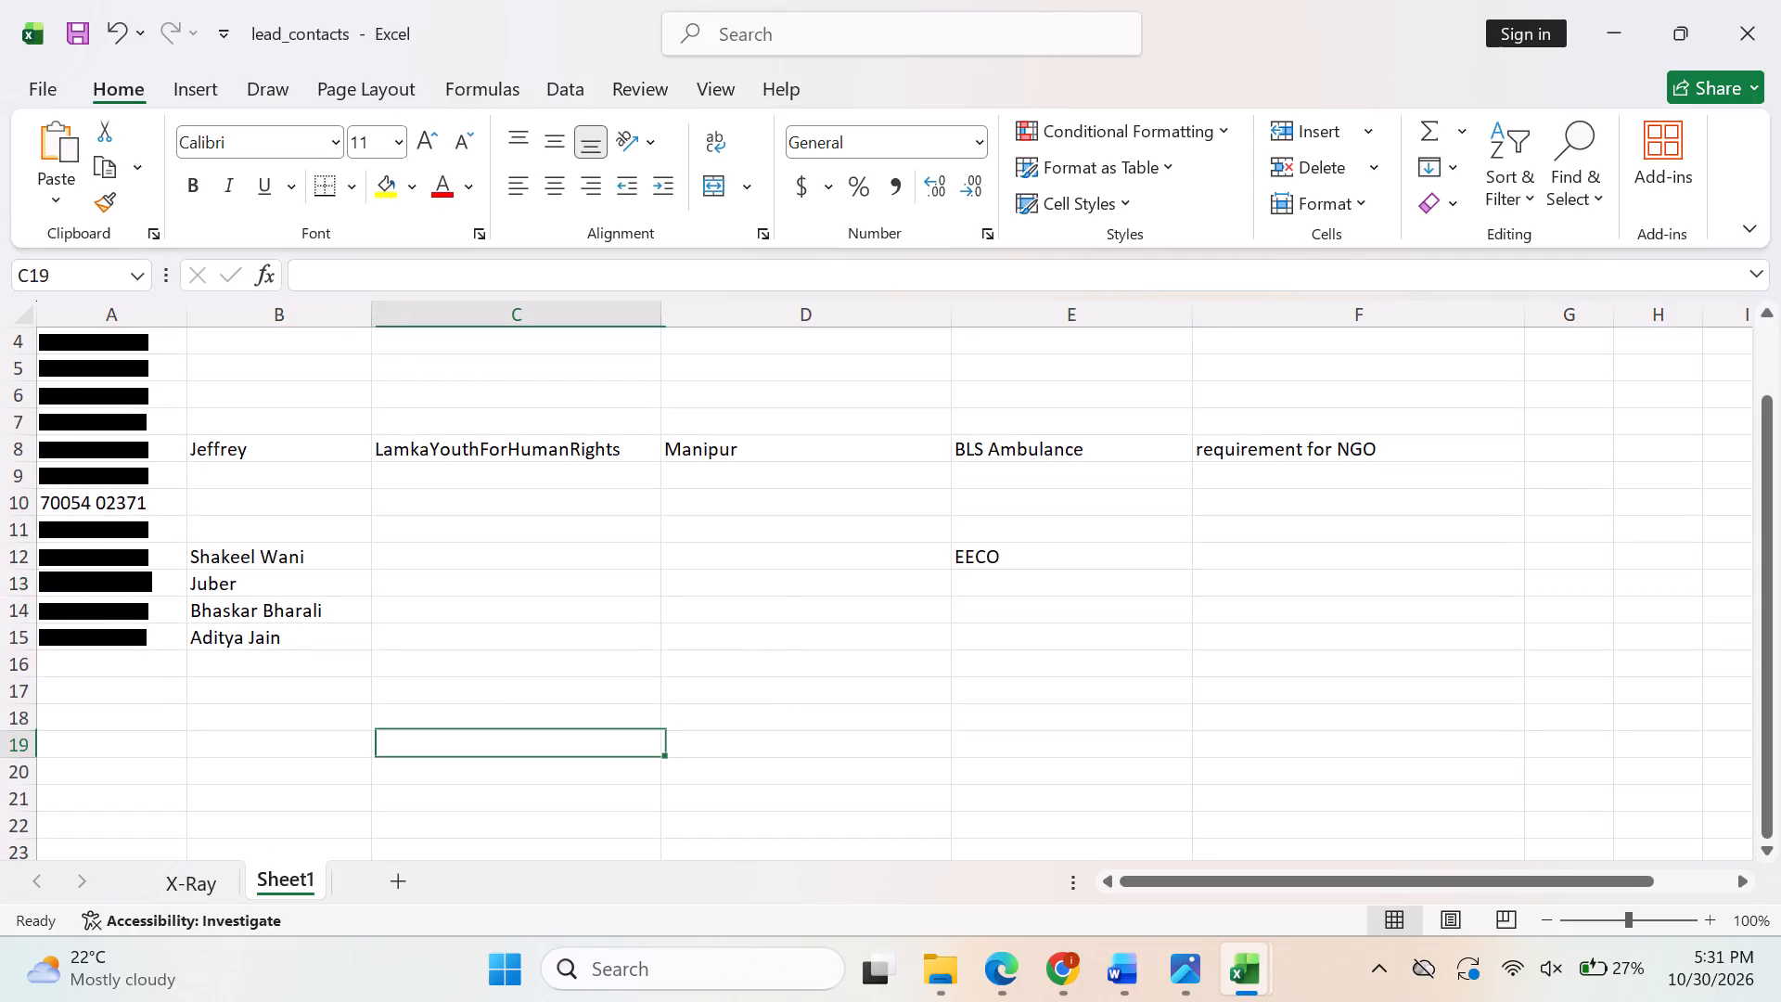
pyautogui.hotkey('ctrl', 's')
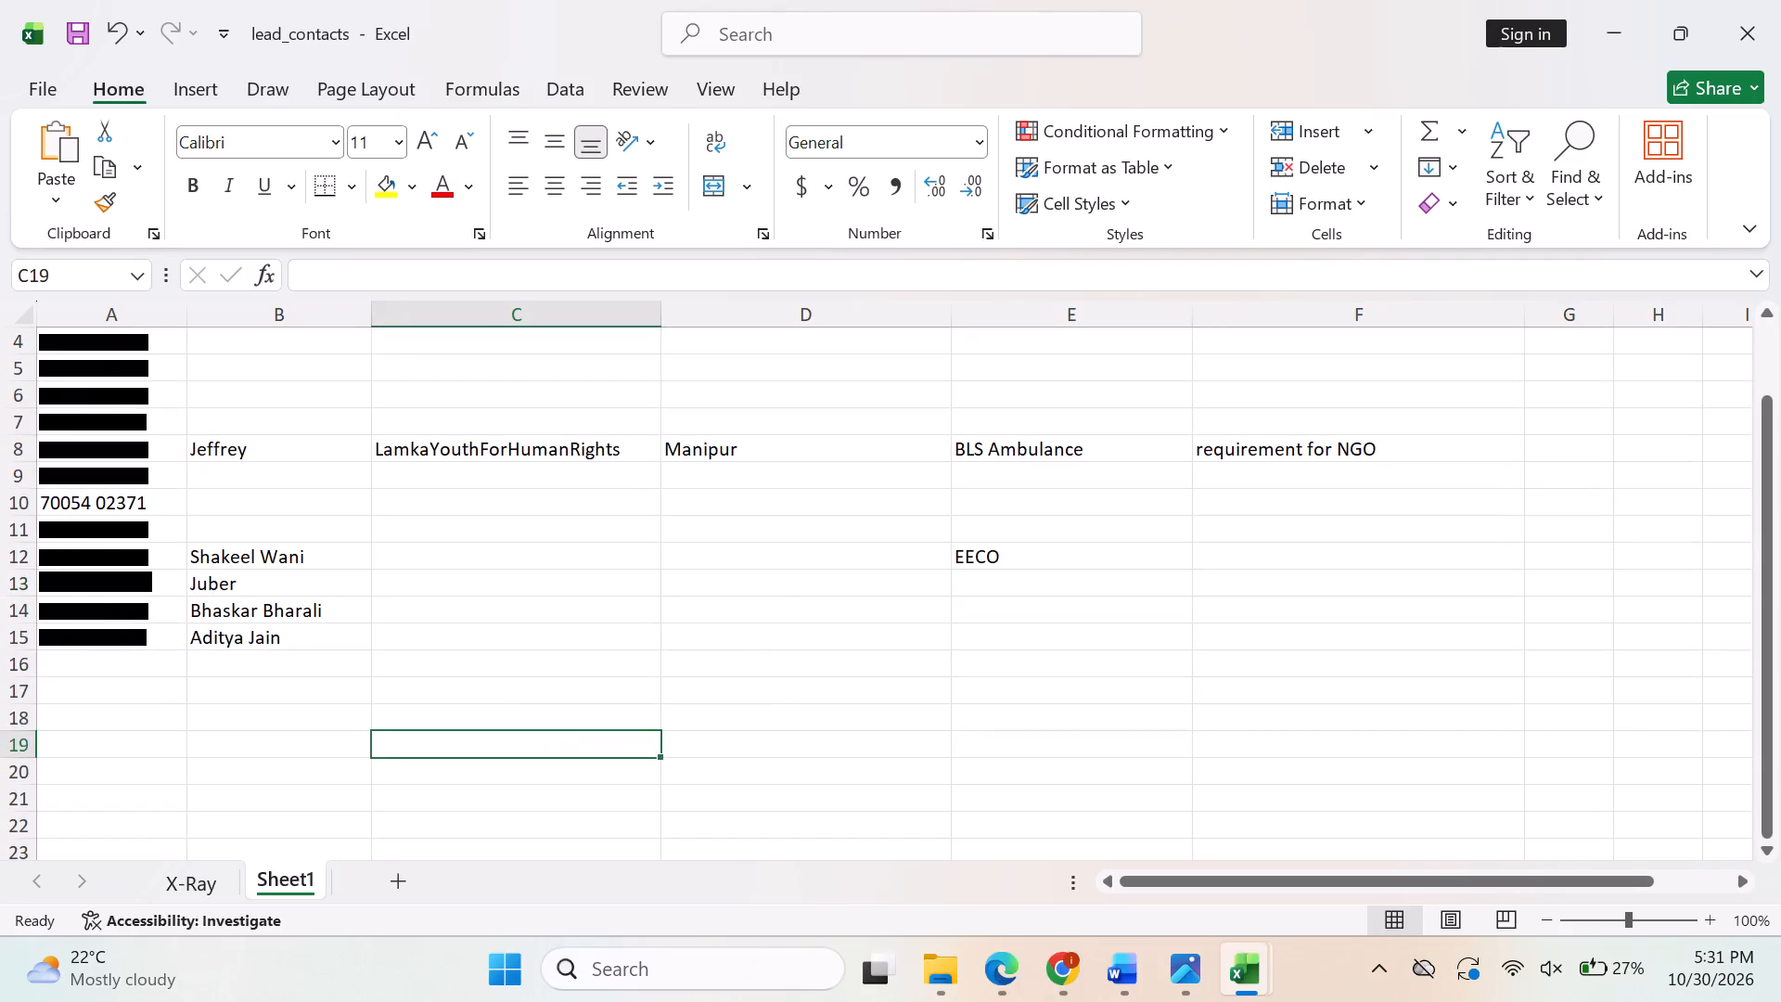
# Switch to the X-Ray sheet to view its lead list.
pyautogui.click(188, 880)
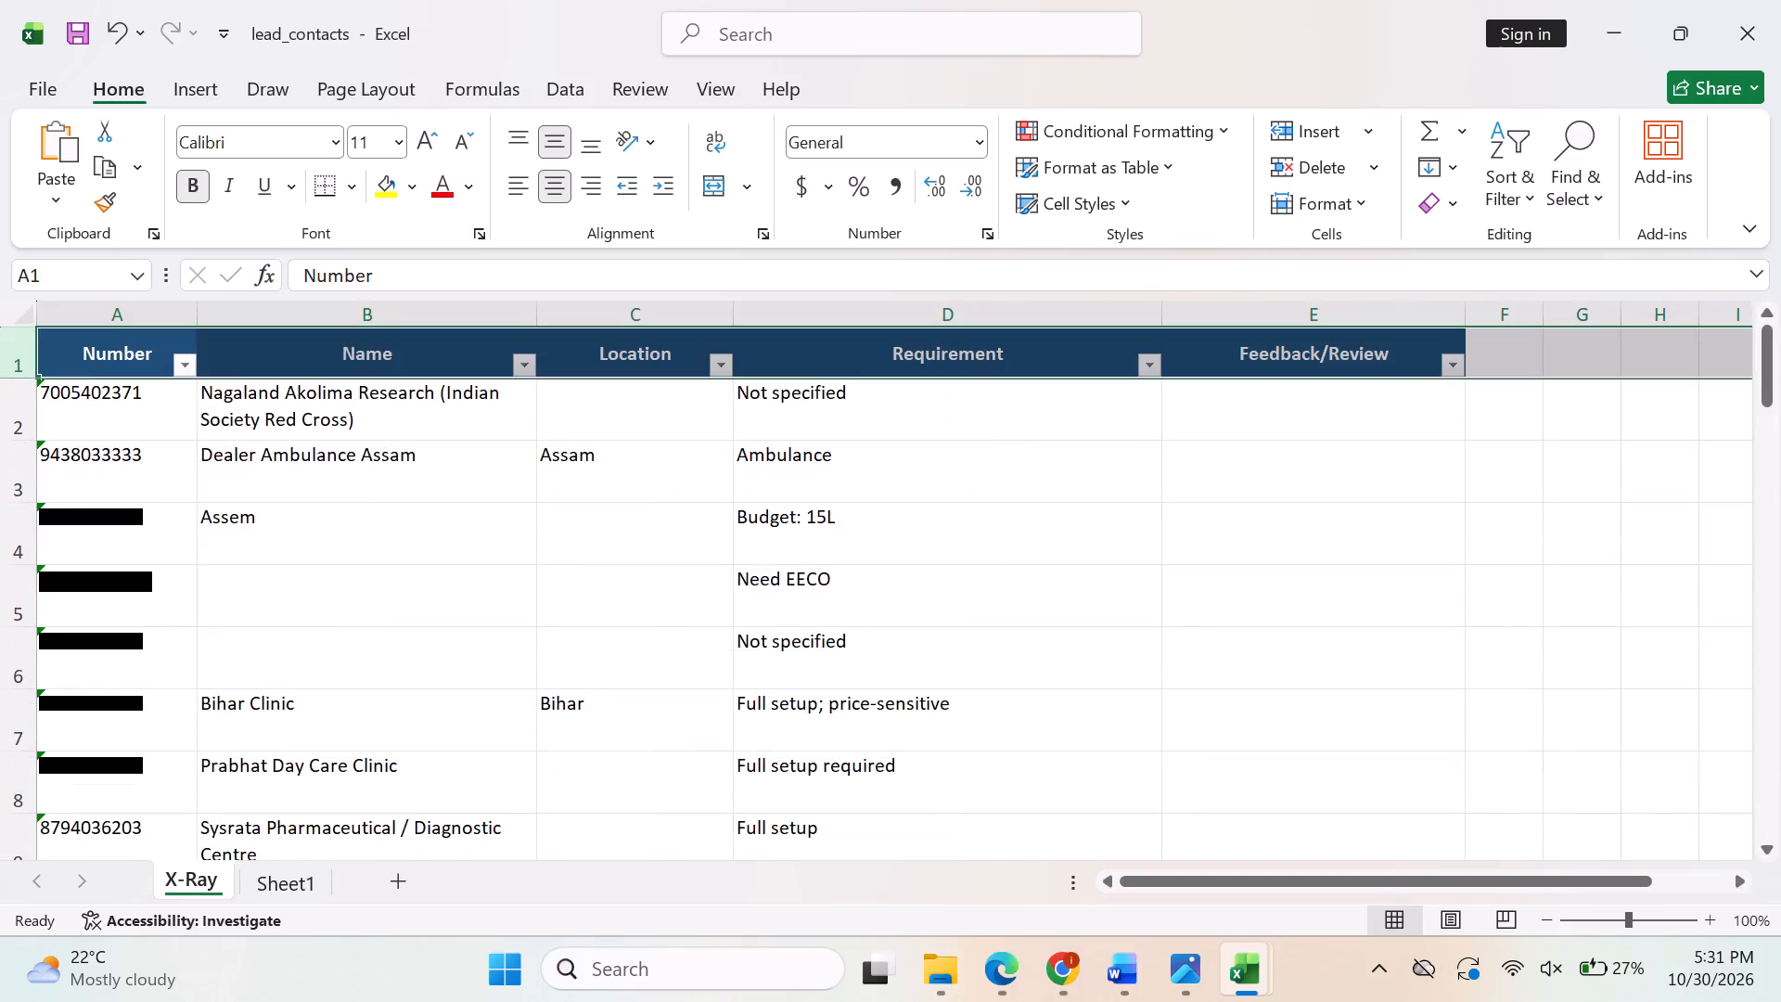
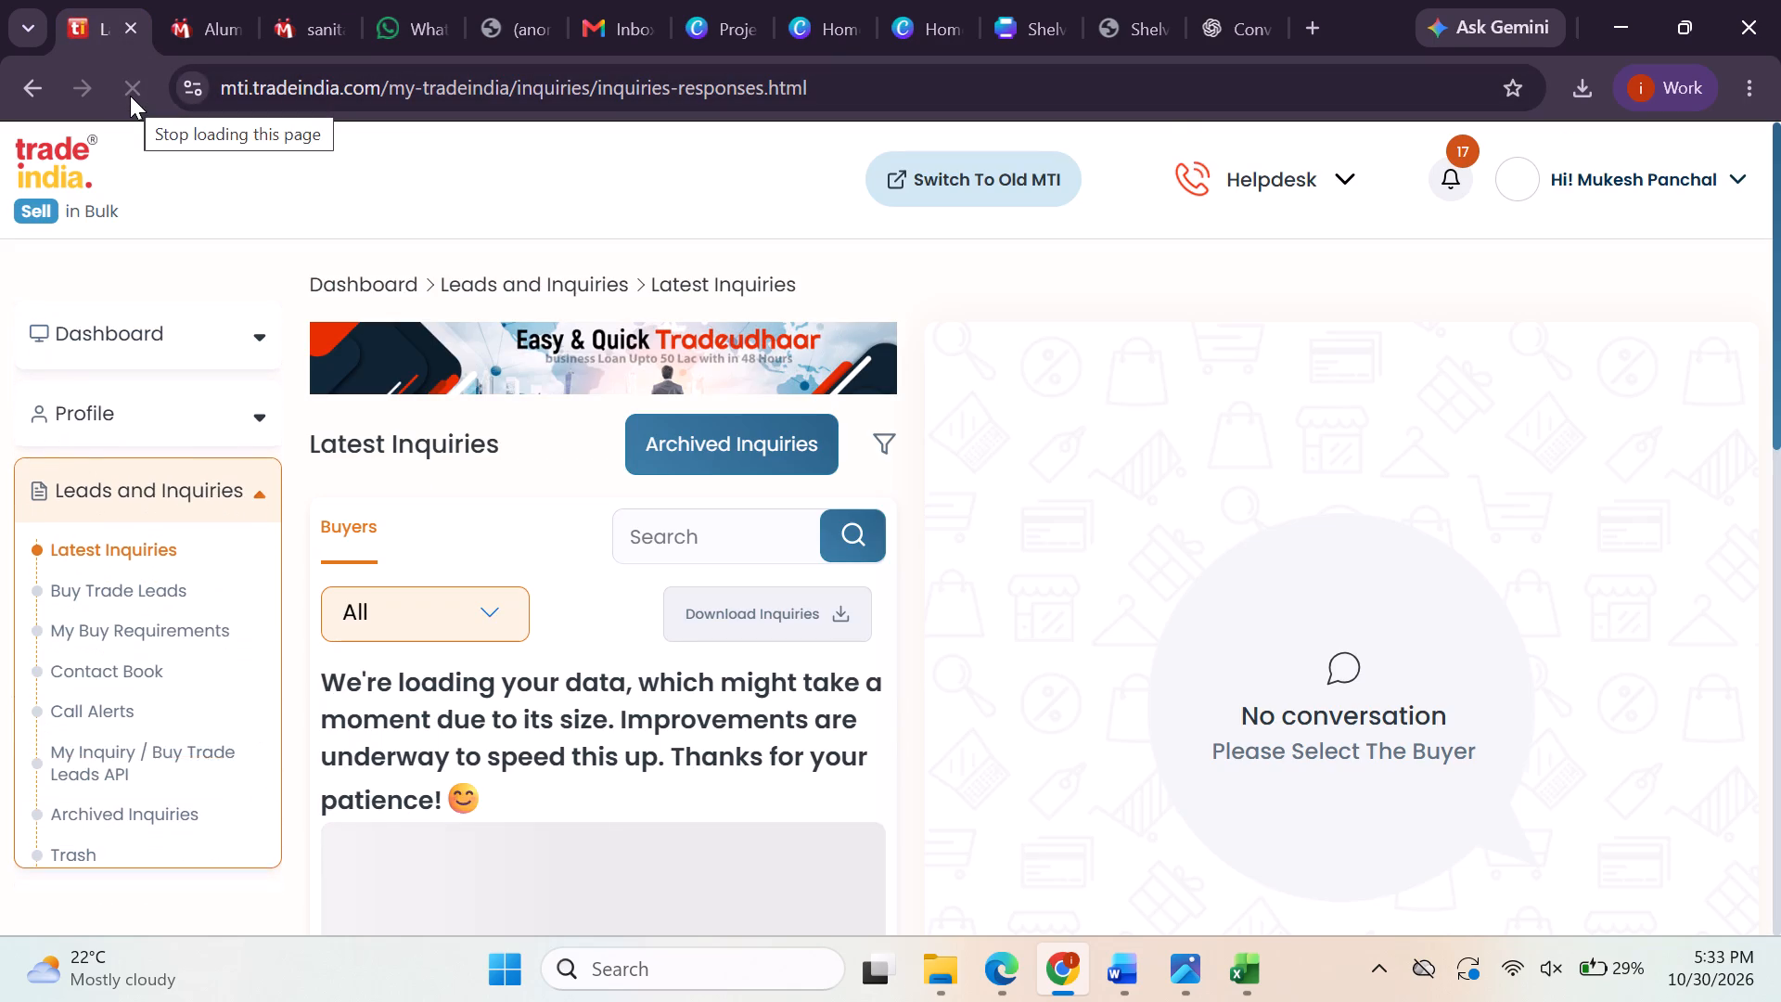
# Open the X RAY Machine inquiry from Ven Ventures Private Limited in Kochi and view its description and sender details.
pyautogui.scroll(-1, 693, 468)
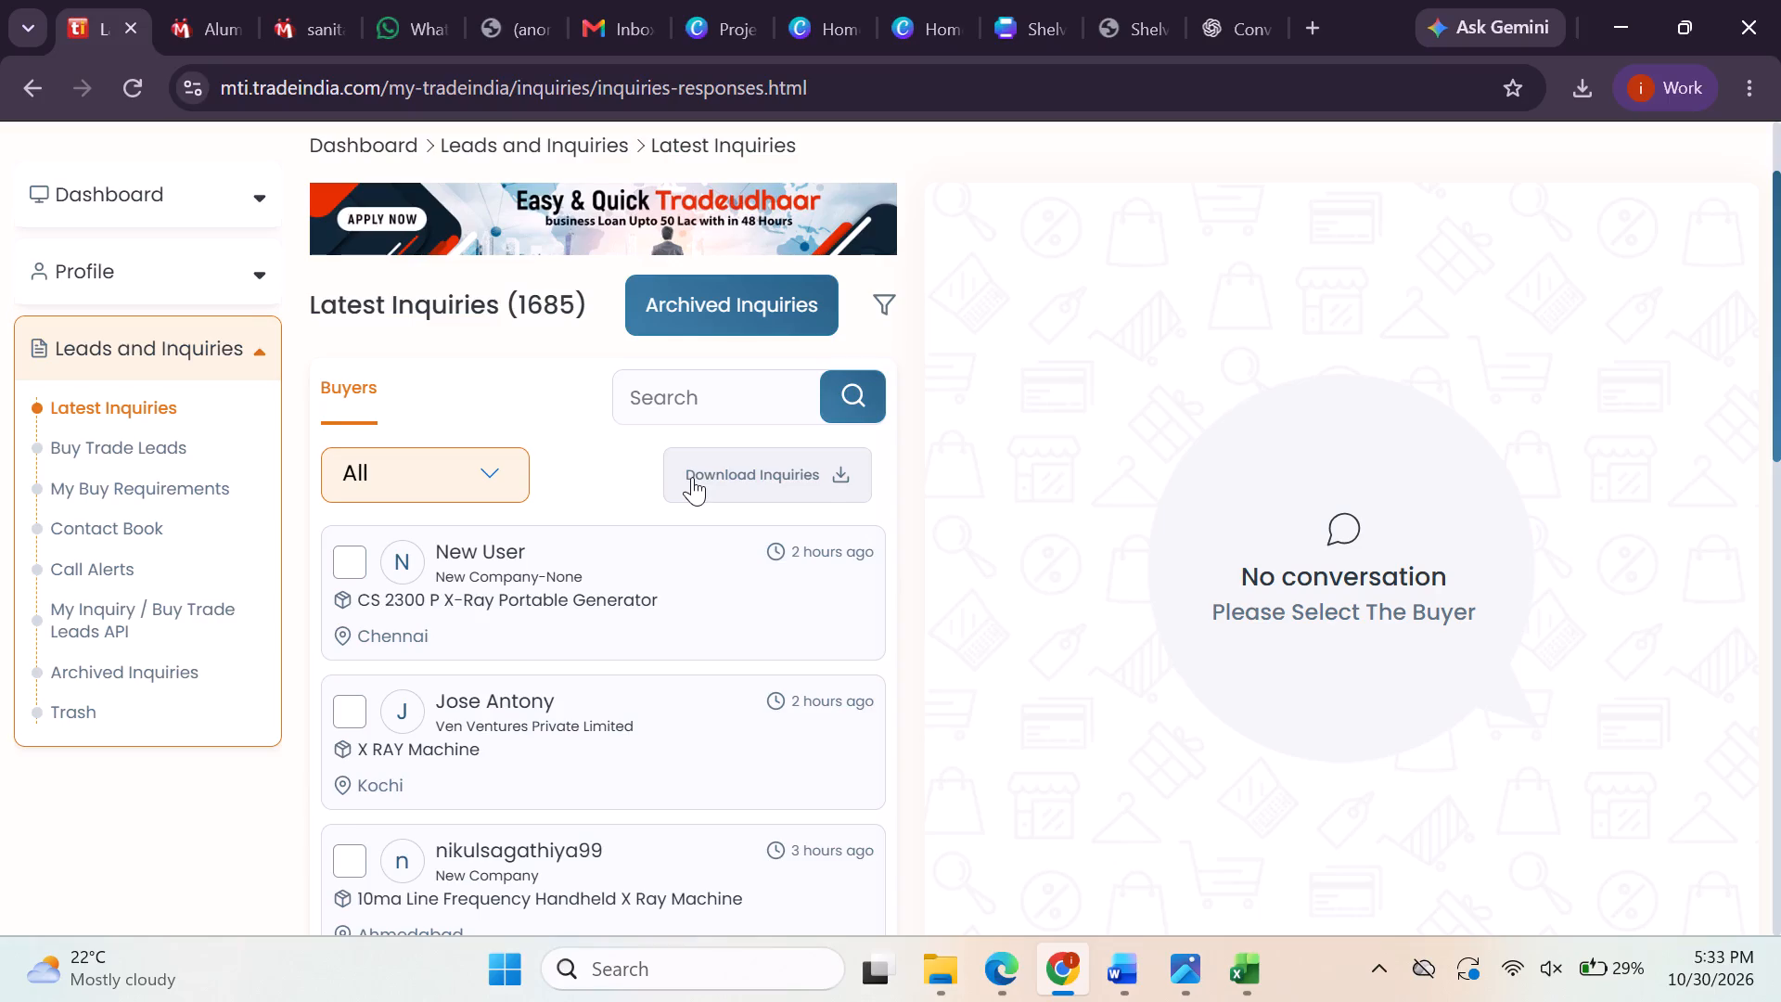
pyautogui.scroll(-1, 692, 477)
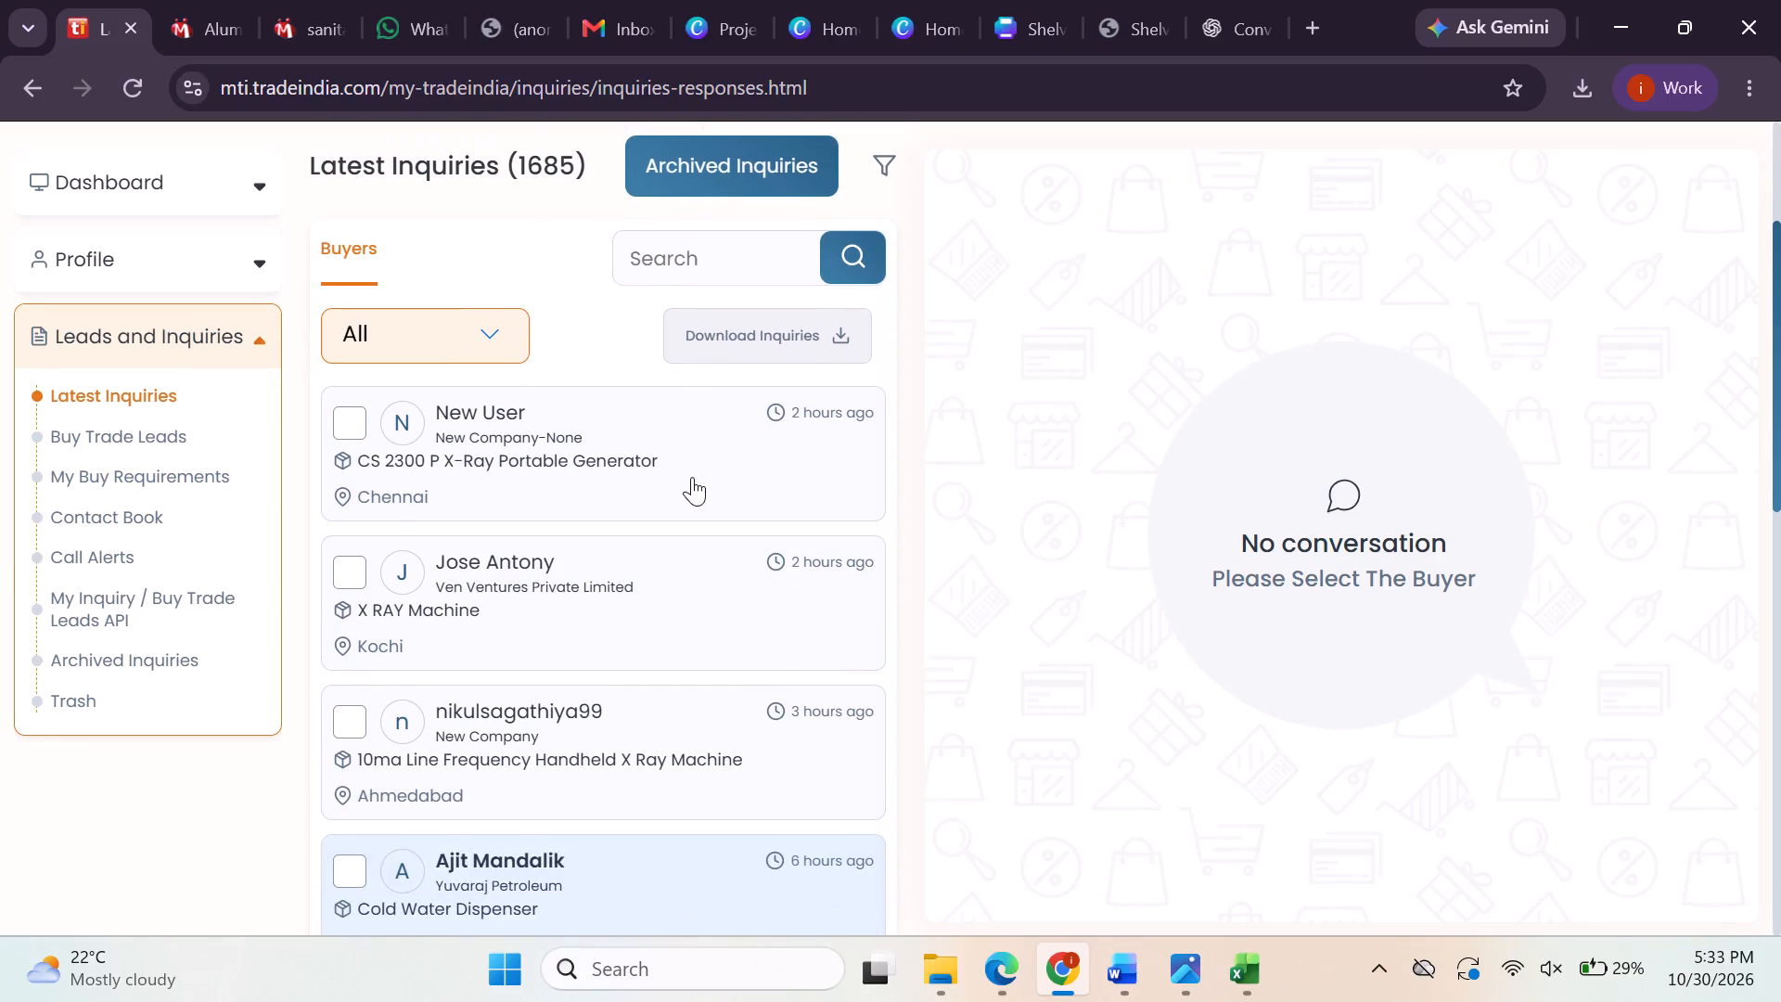
pyautogui.click(658, 594)
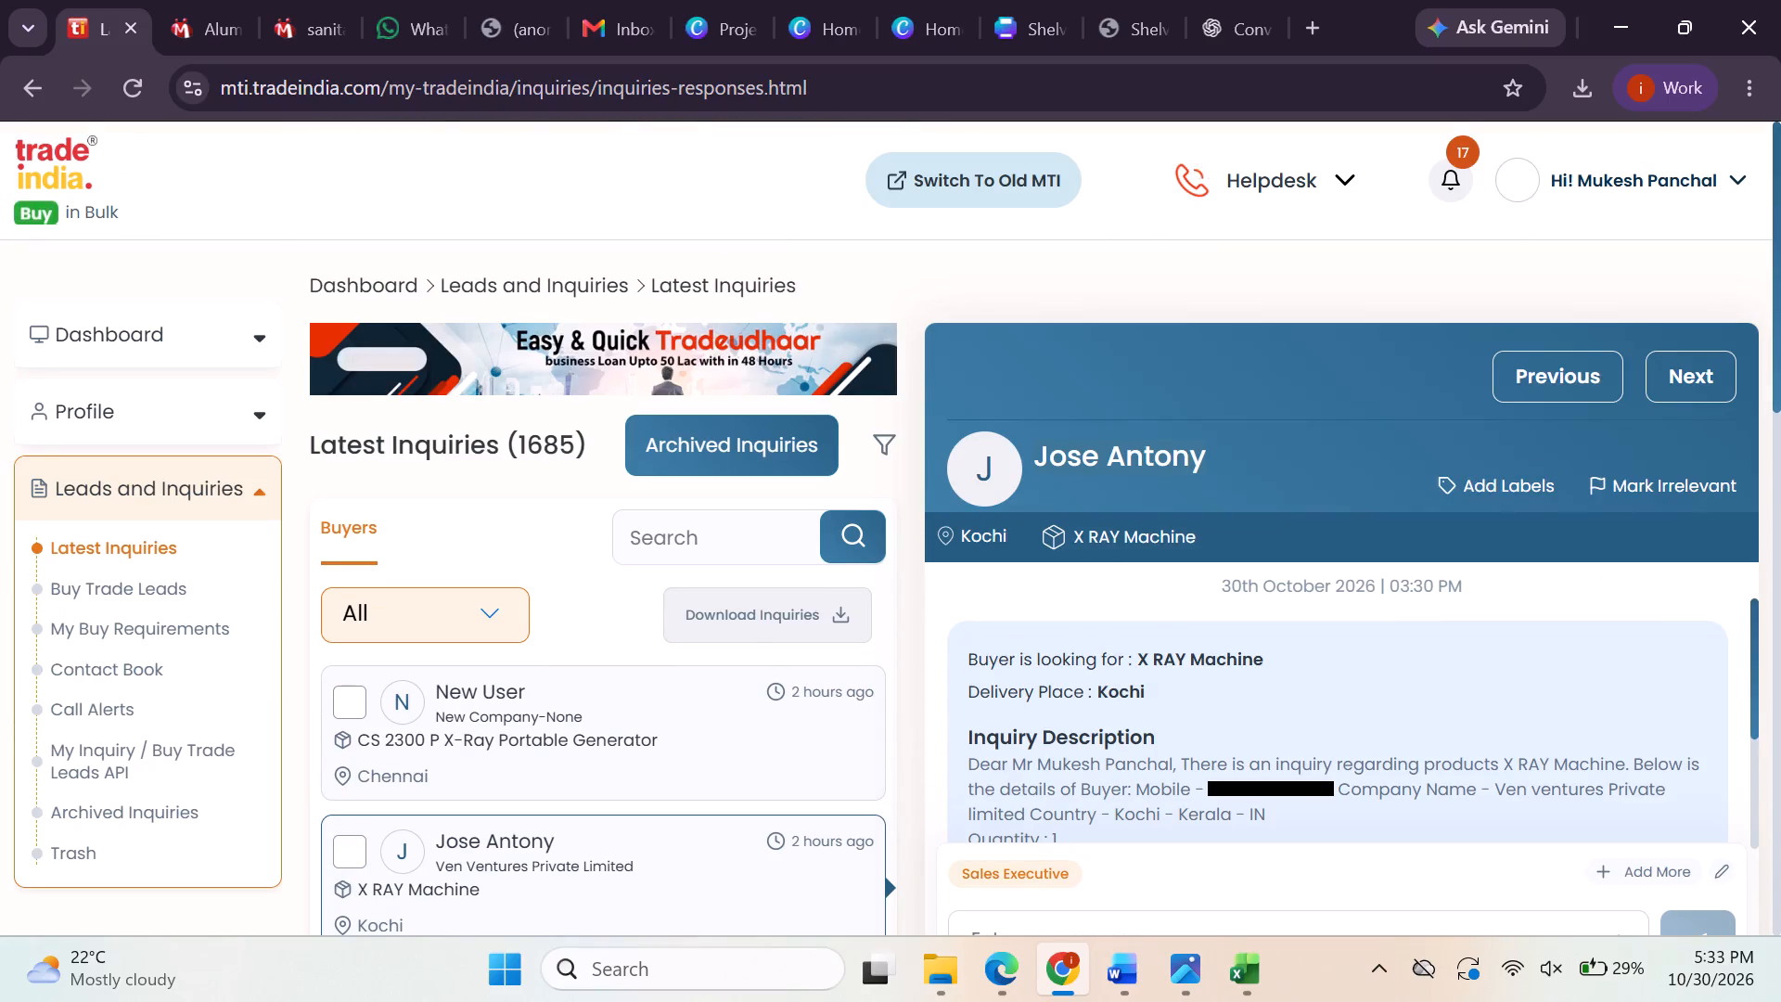
pyautogui.scroll(-1, 1121, 790)
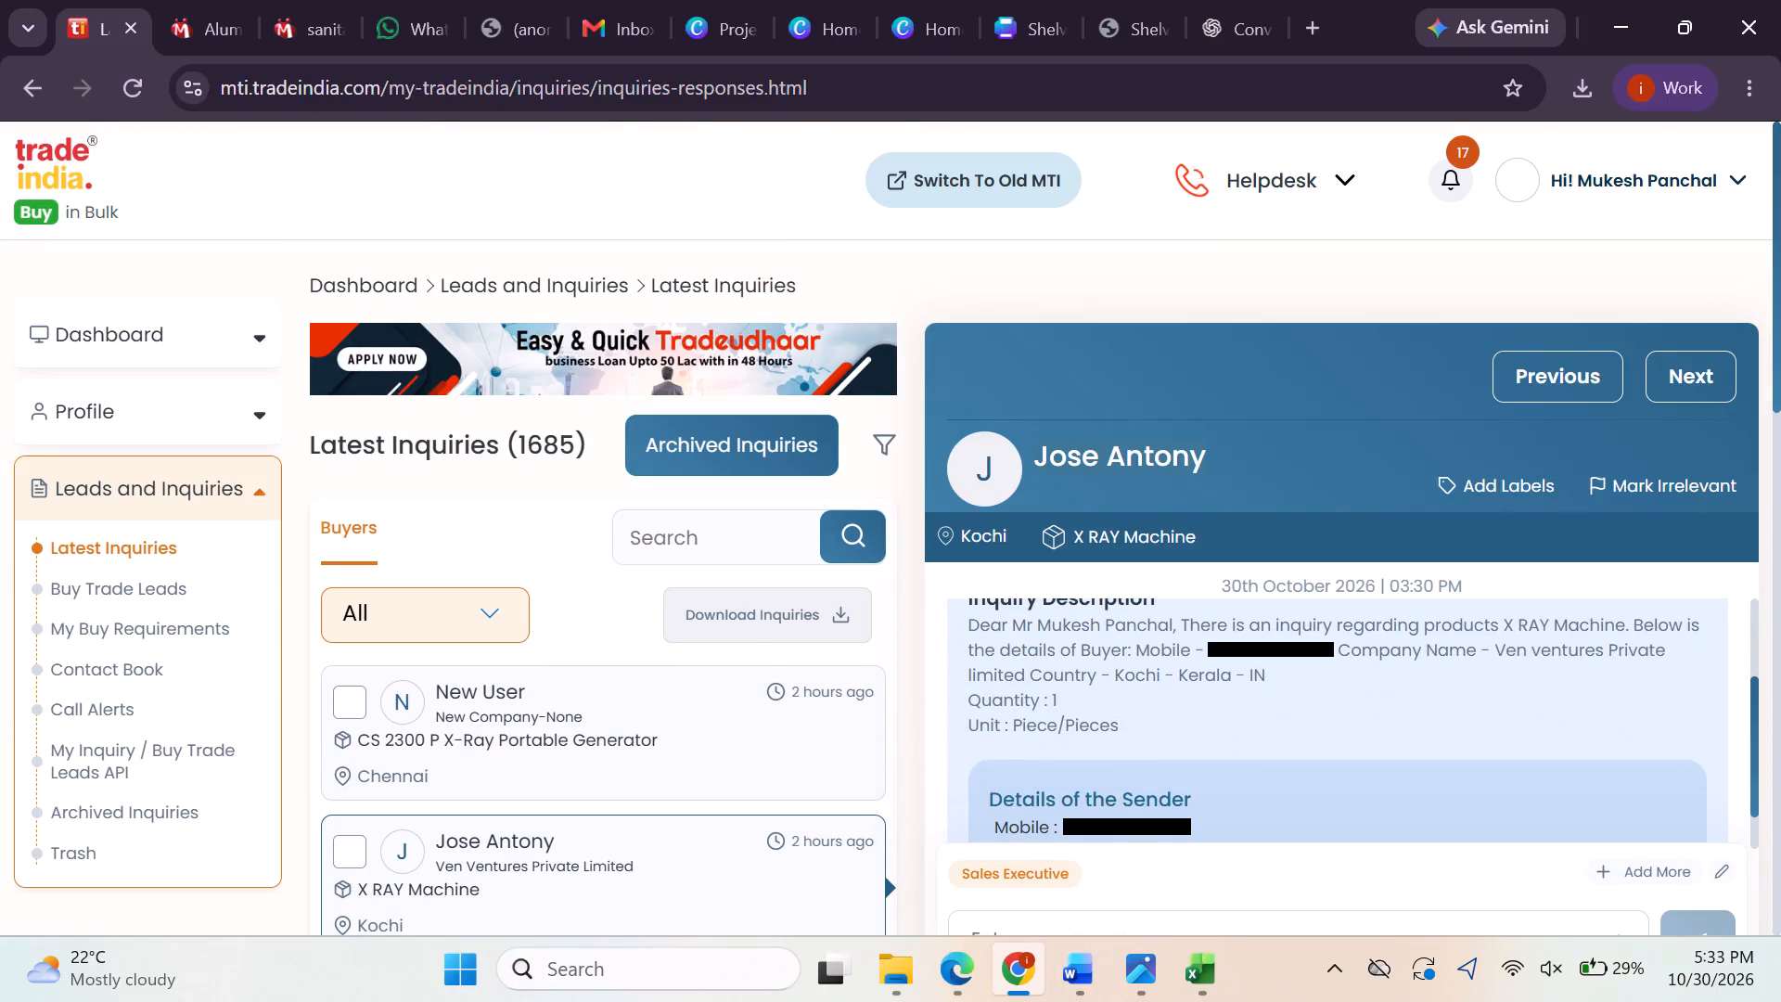
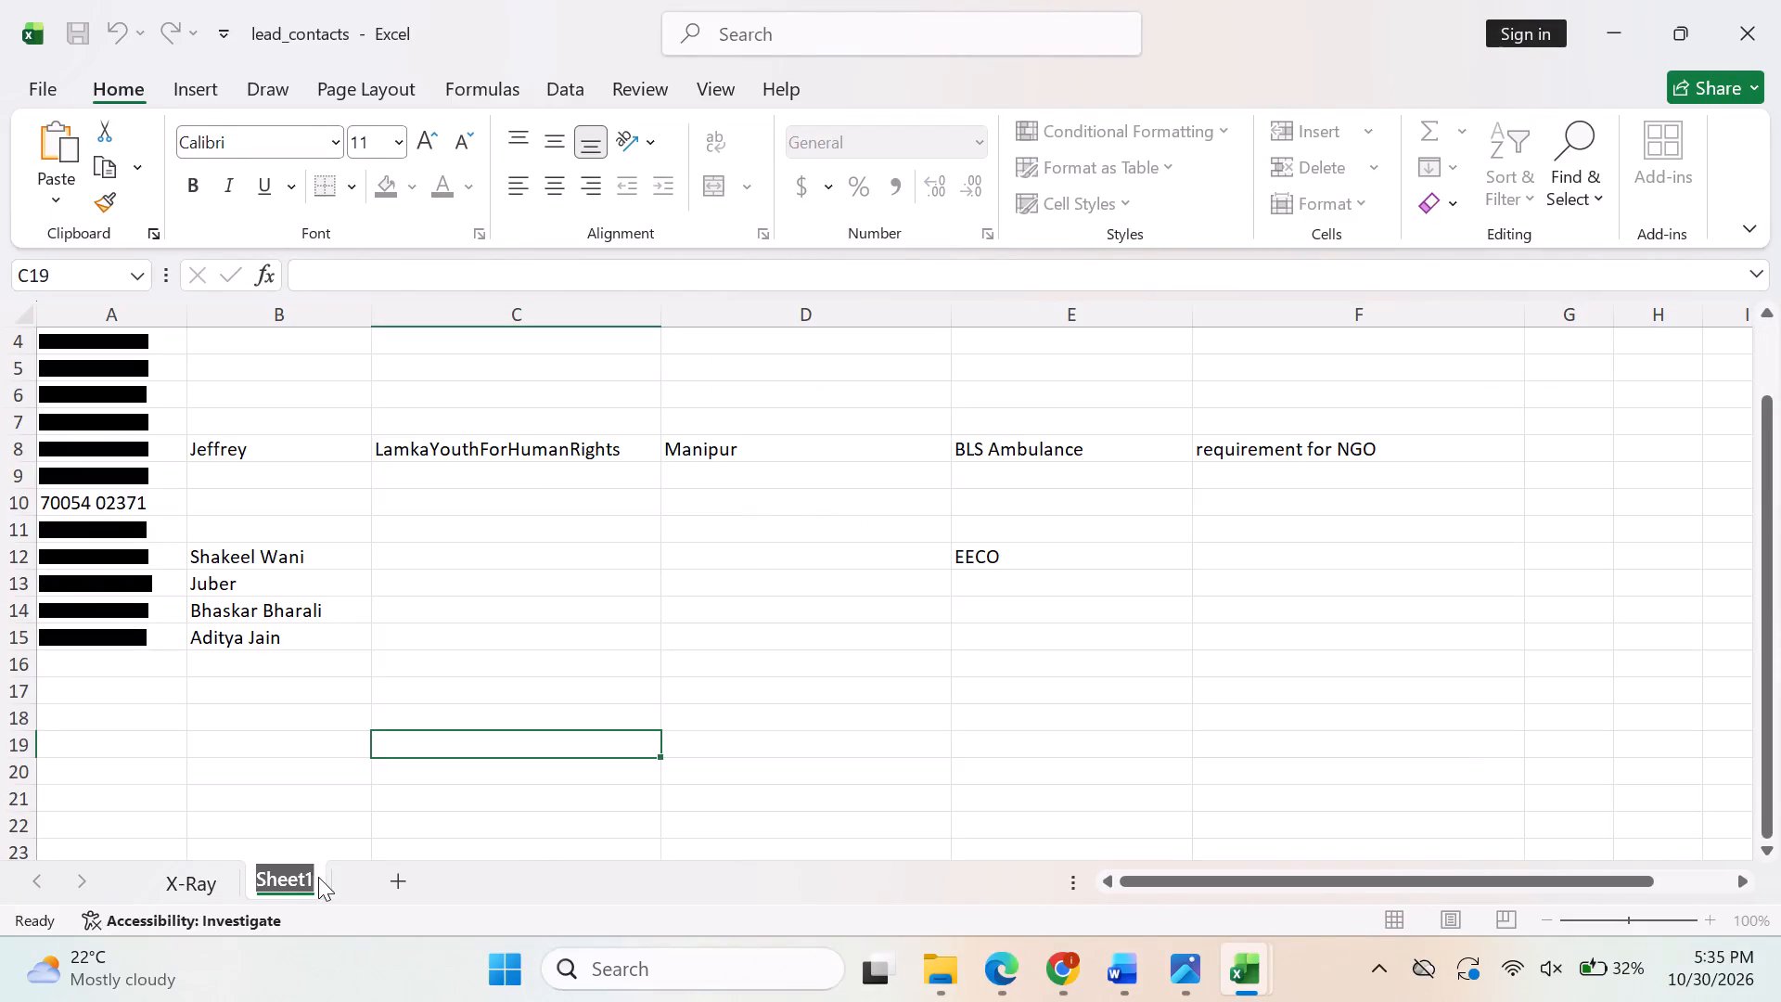
# Rename the Sheet1 worksheet, replacing its old name with one beginning with Amb.
pyautogui.click(311, 875)
pyautogui.press('BackSpace')
pyautogui.press('BackSpace')
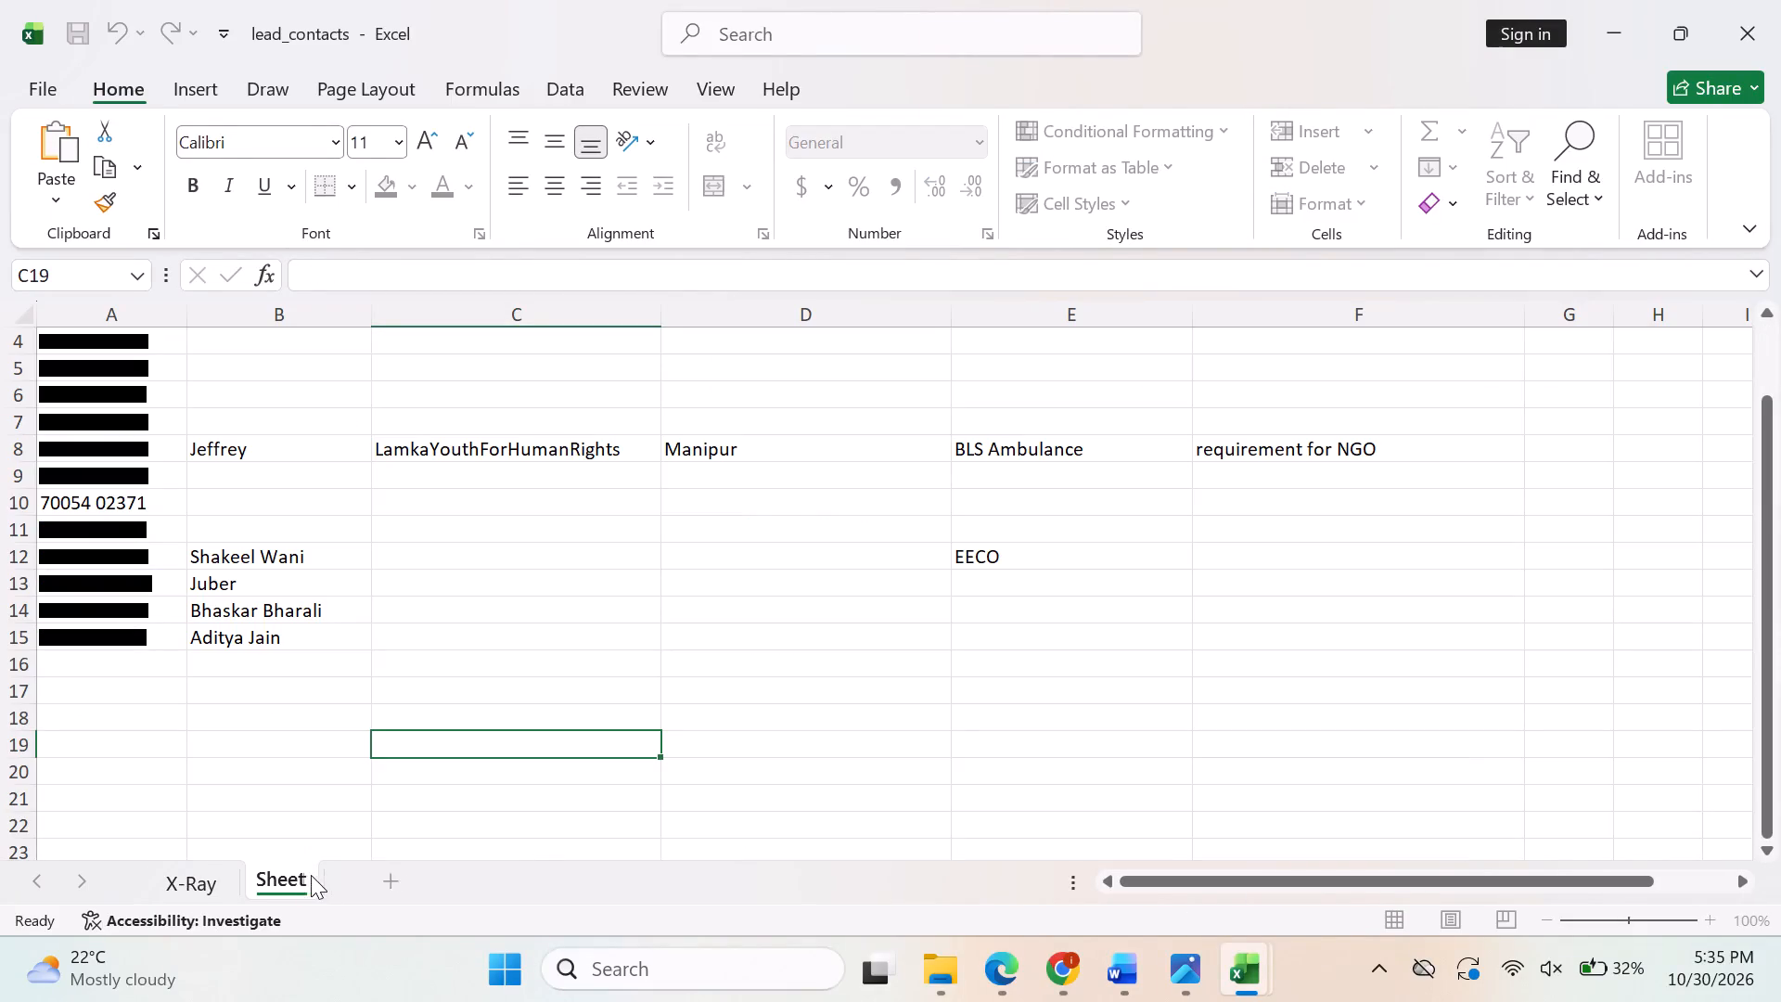
pyautogui.press('BackSpace')
pyautogui.press('BackSpace')
pyautogui.press('BackSpace')
pyautogui.press('BackSpace')
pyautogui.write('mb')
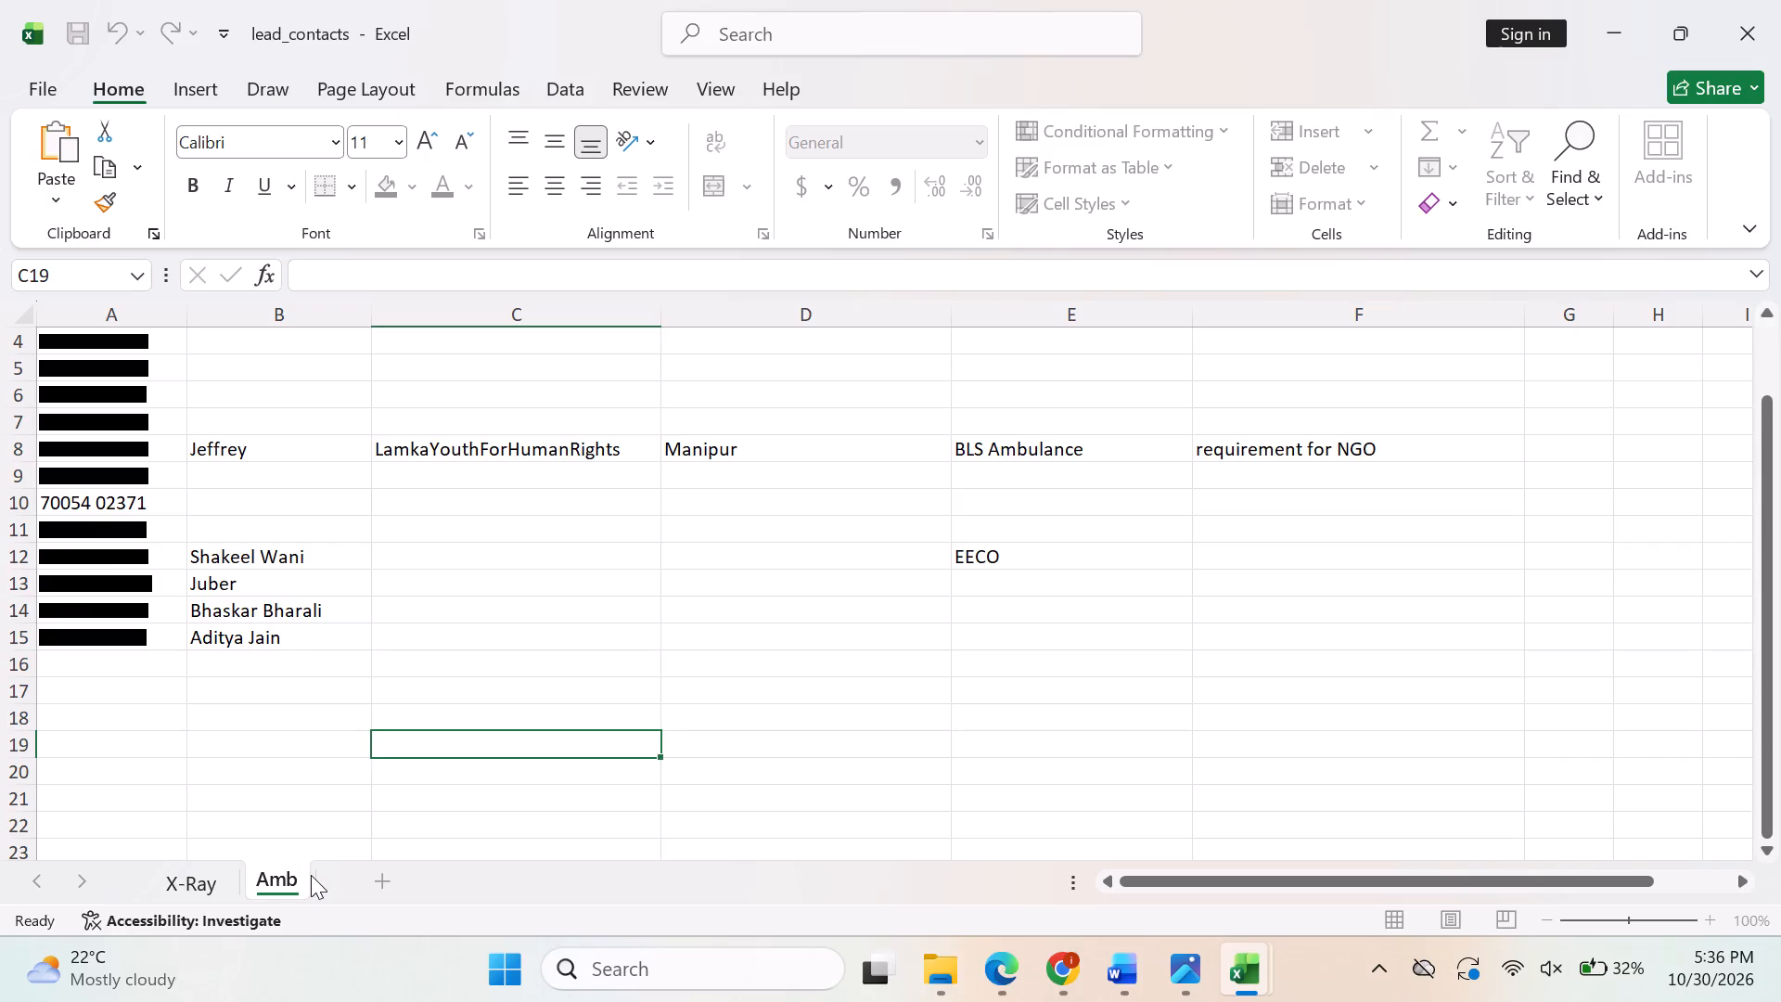
# Finish renaming the worksheet after X-Ray in the lead_contacts workbook as Ambulance.
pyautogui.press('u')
pyautogui.write('lance')
pyautogui.click(174, 692)
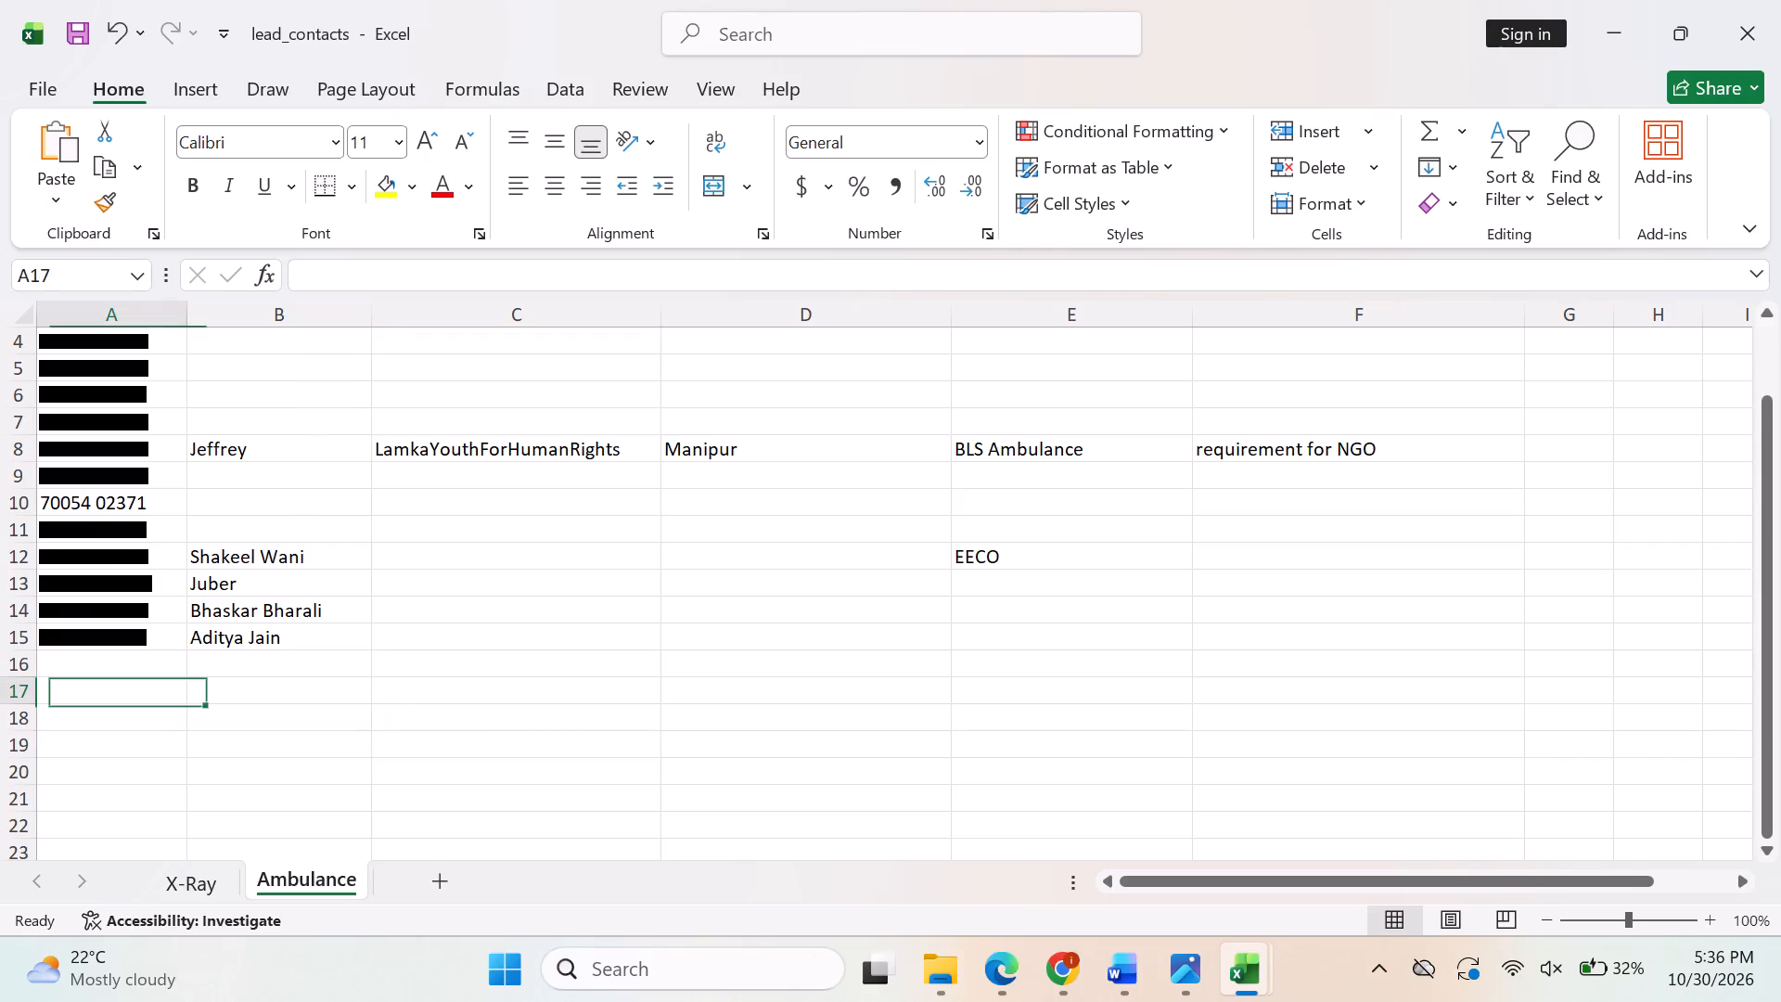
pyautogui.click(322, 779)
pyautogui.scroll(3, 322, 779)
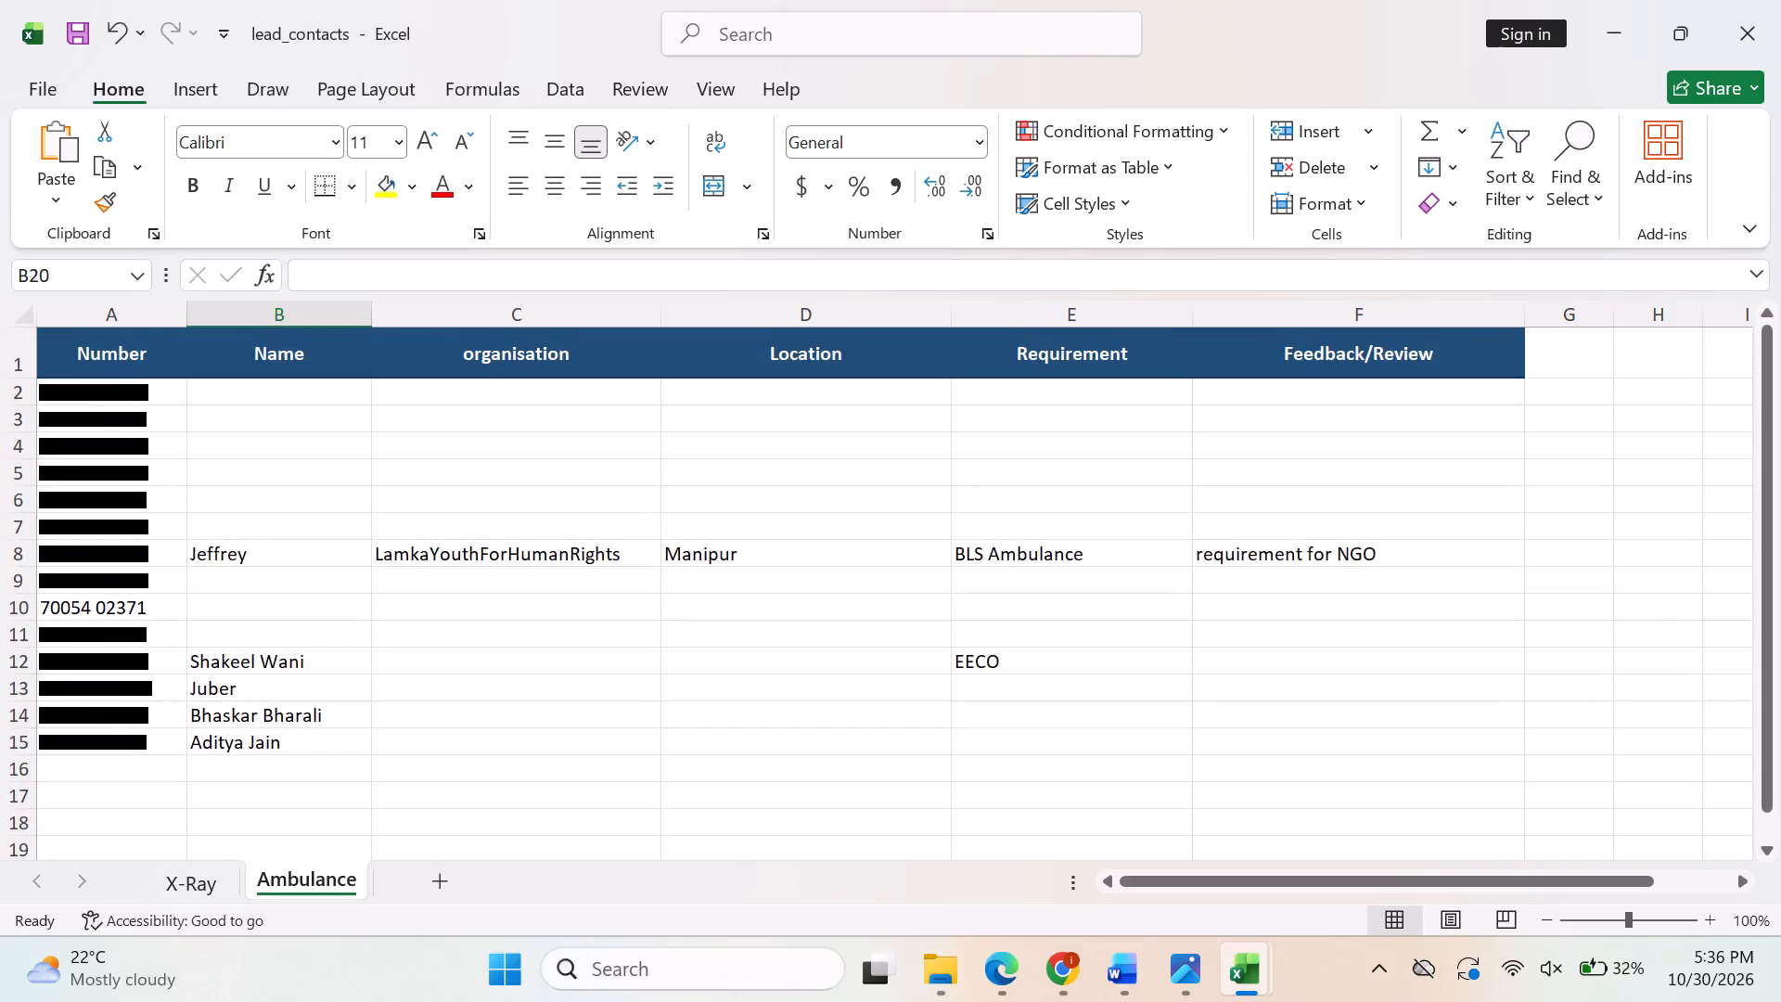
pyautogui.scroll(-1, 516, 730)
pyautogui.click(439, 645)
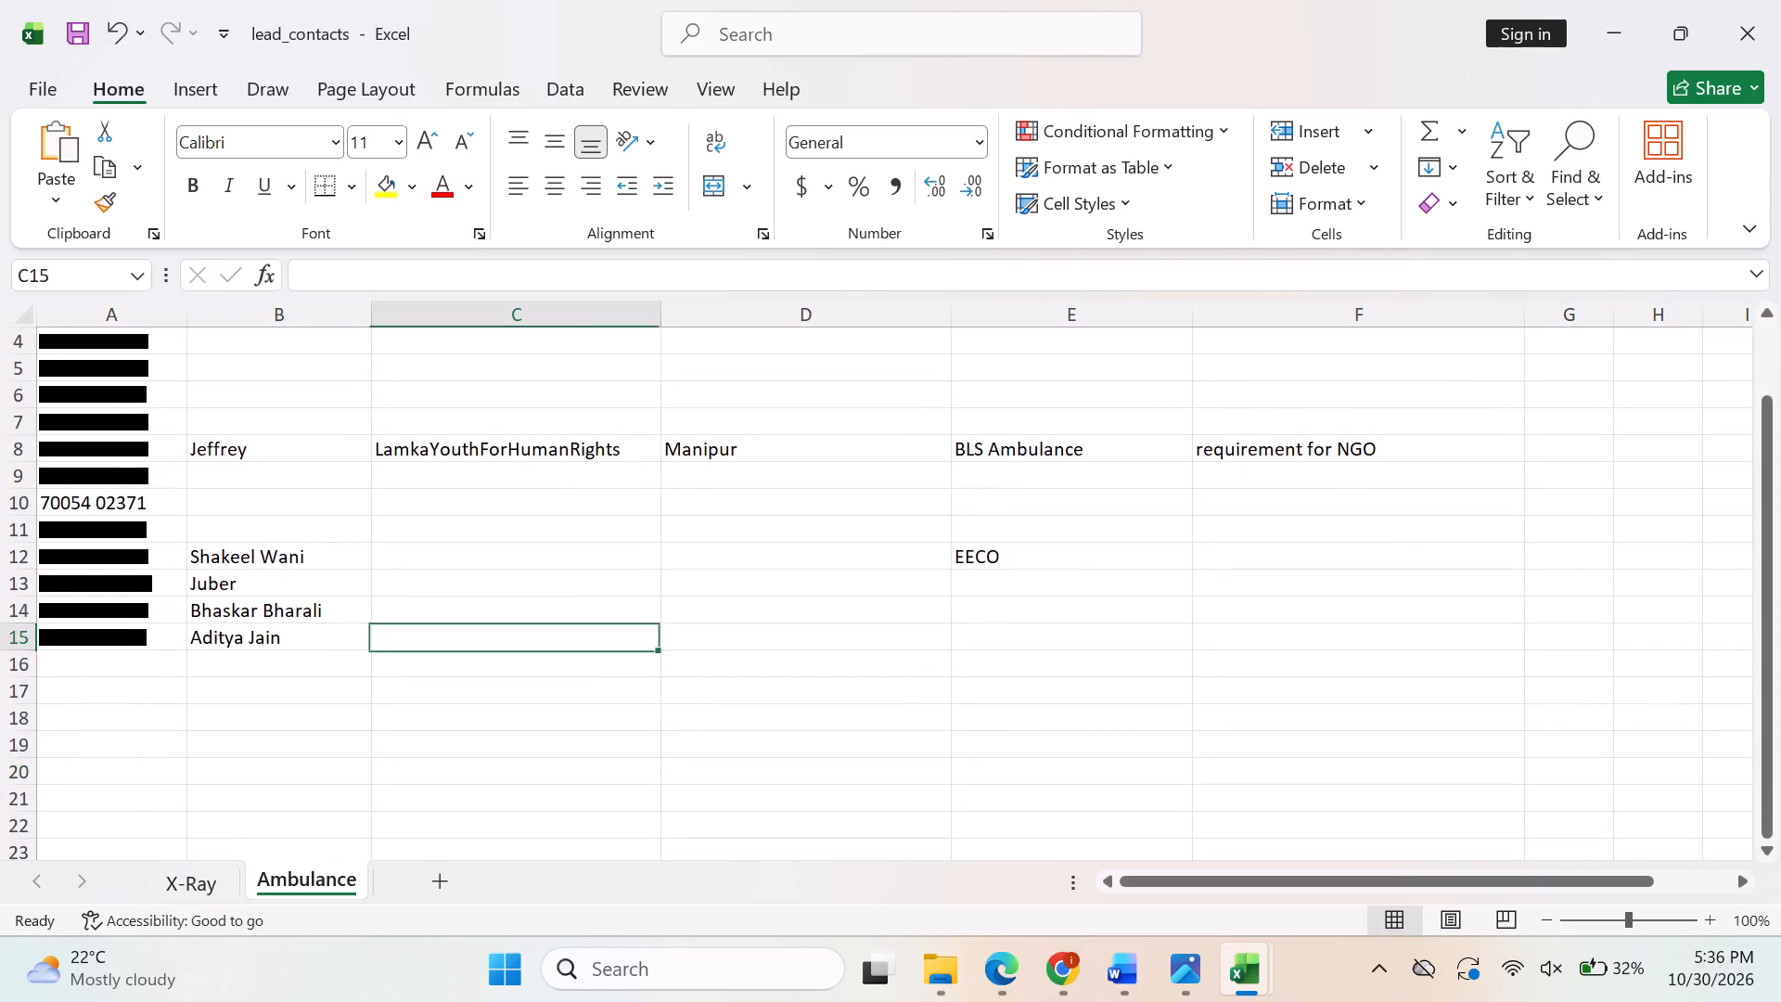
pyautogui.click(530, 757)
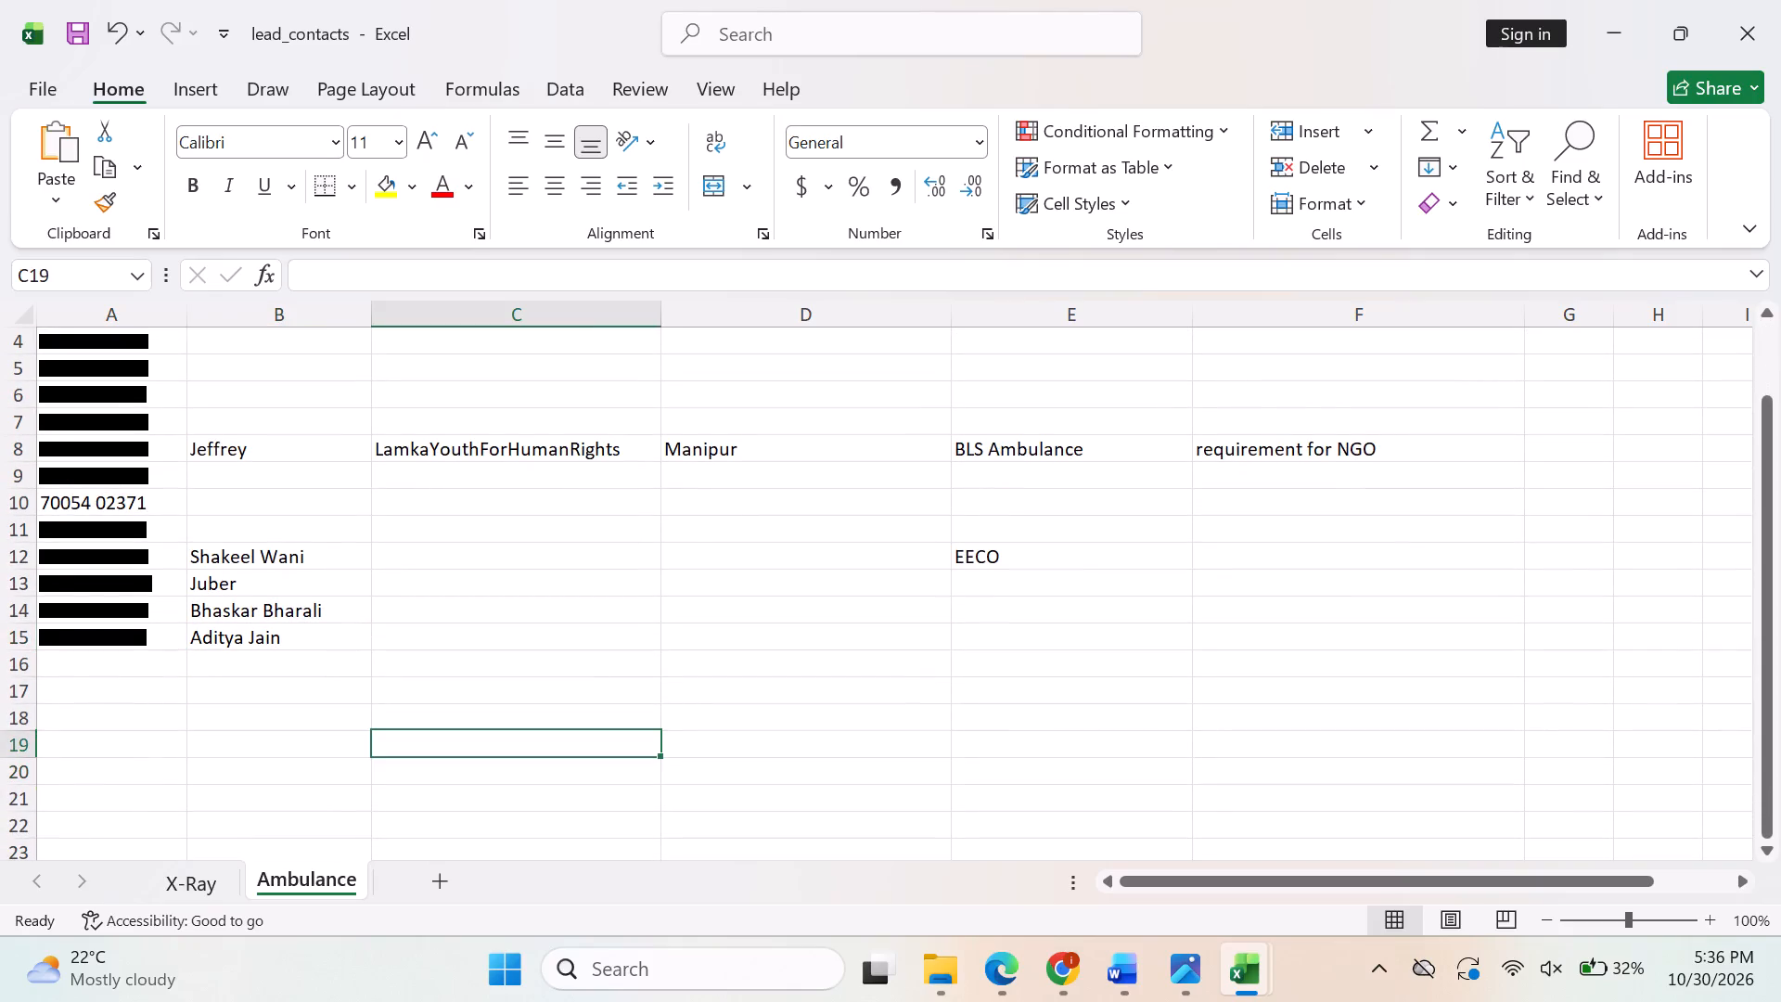
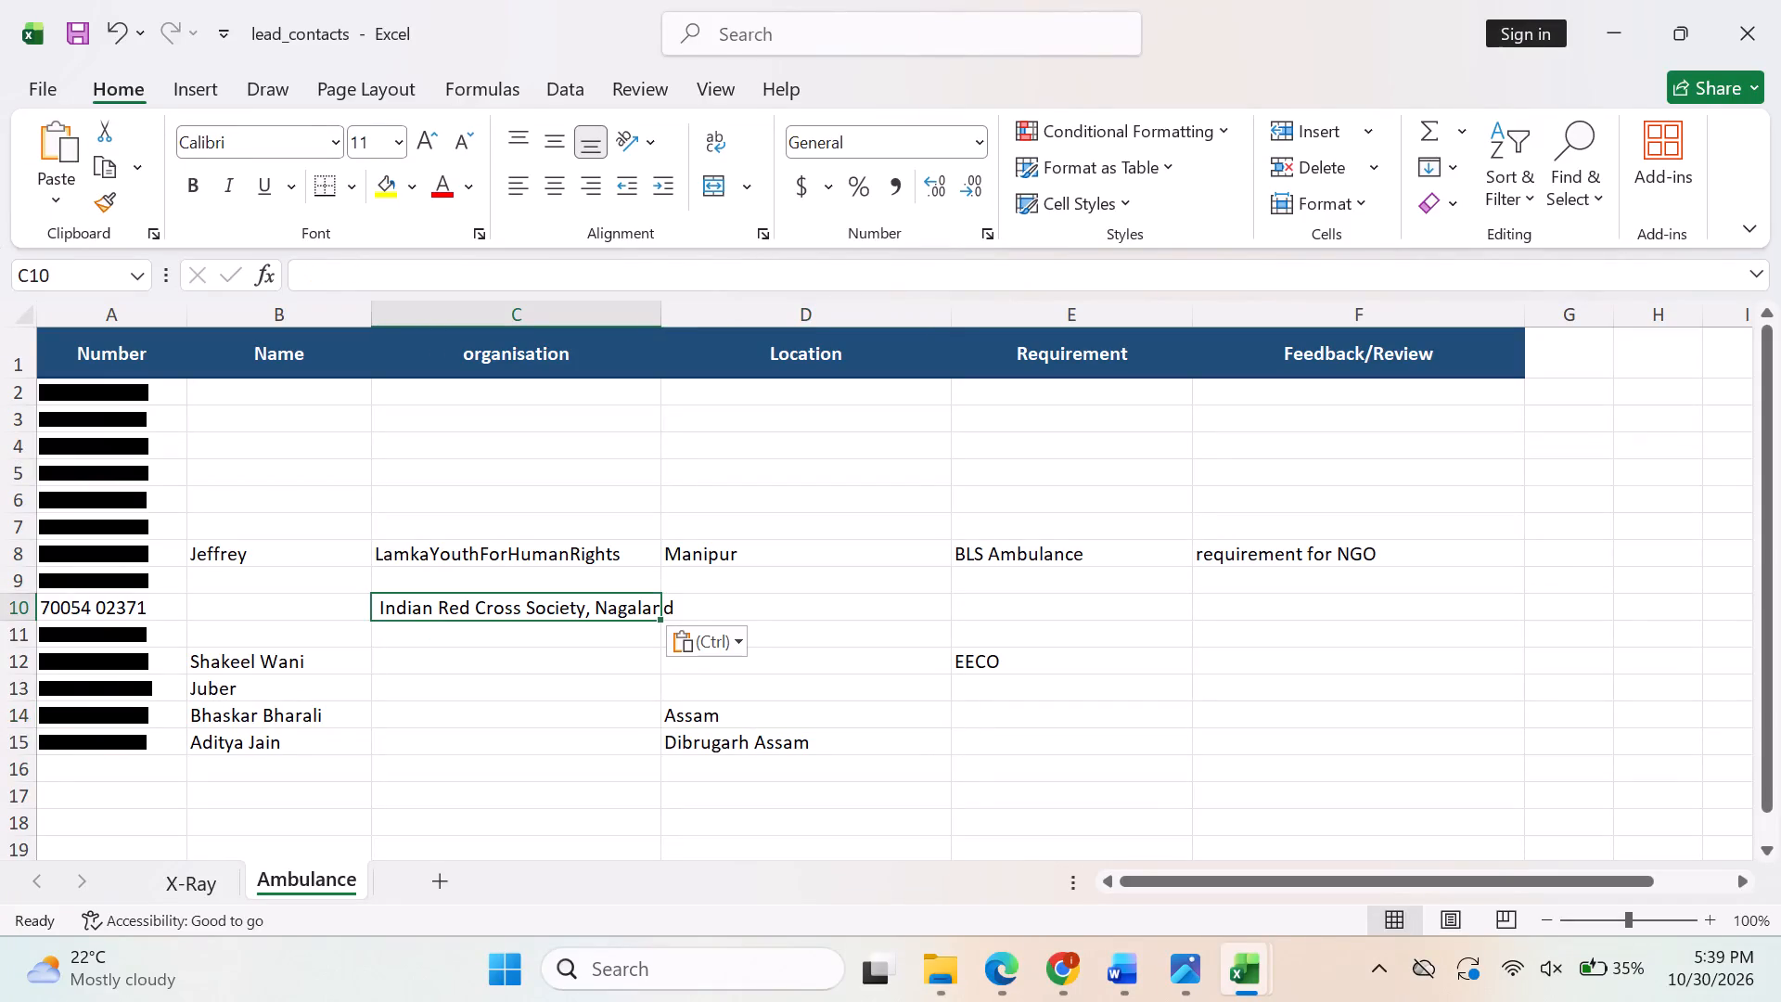
# Move the text Nagaland from the Indian Red Cross Society organisation entry into the Location cell of row 10.
pyautogui.doubleClick(605, 611)
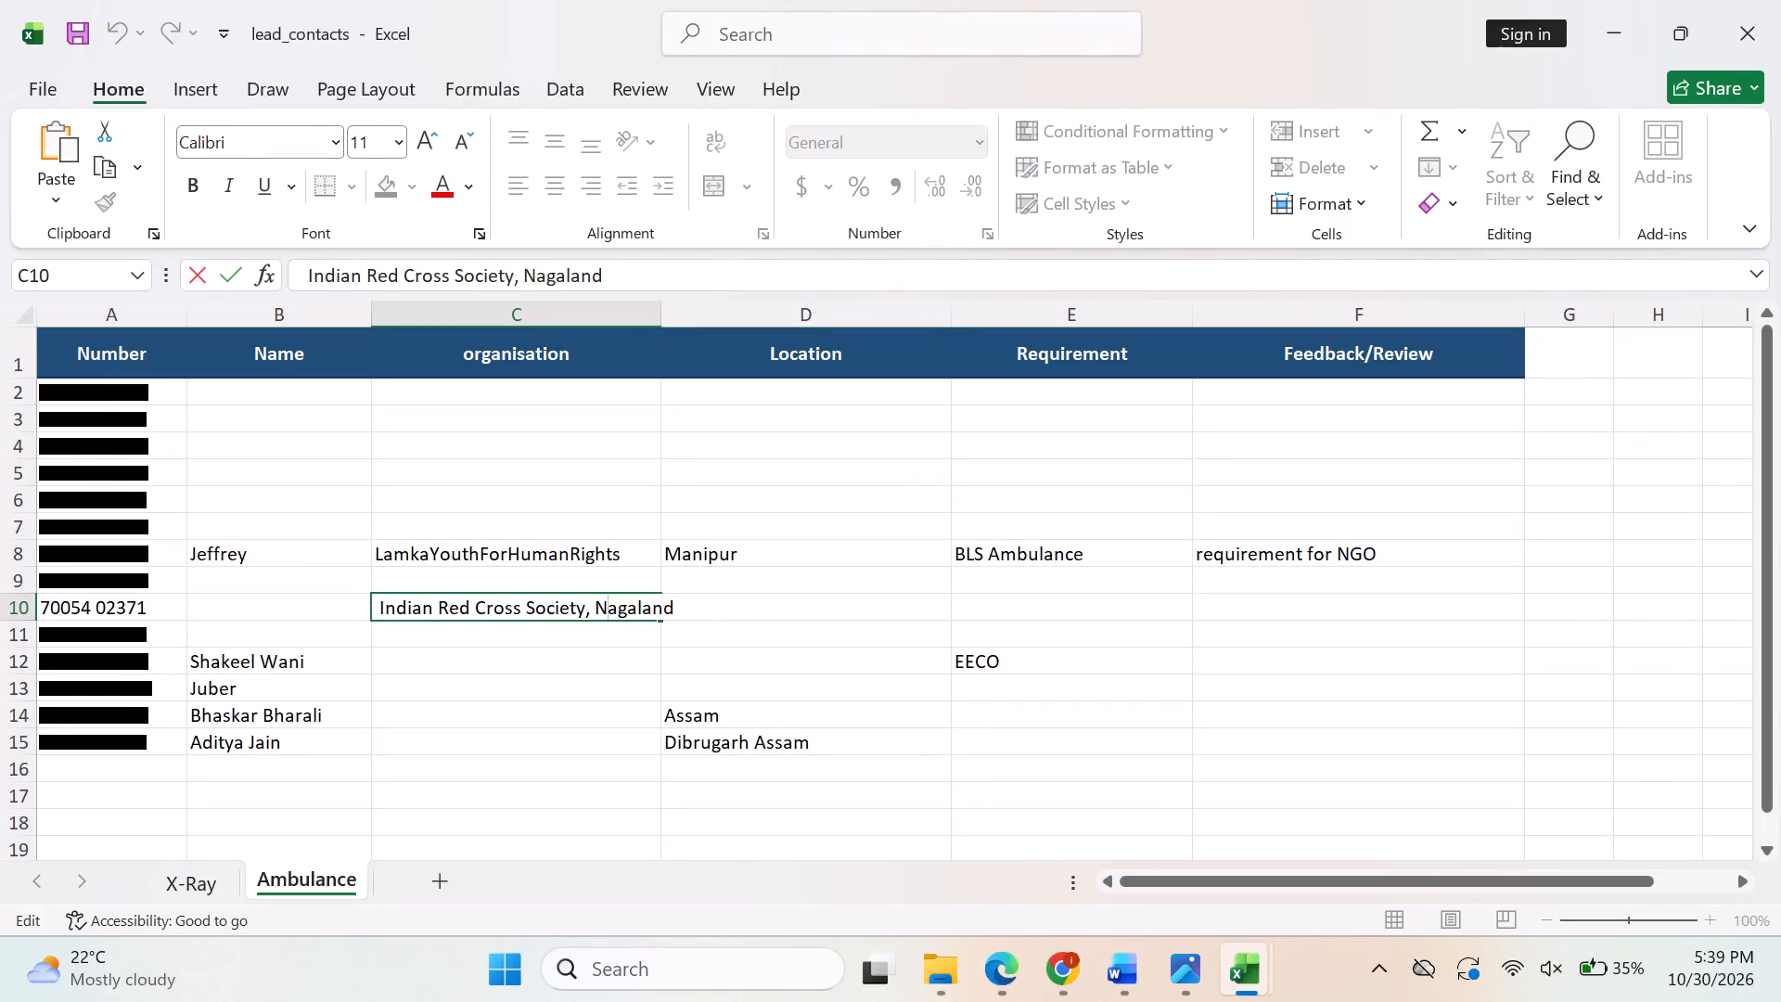
pyautogui.moveTo(595, 606); pyautogui.dragTo(698, 599)
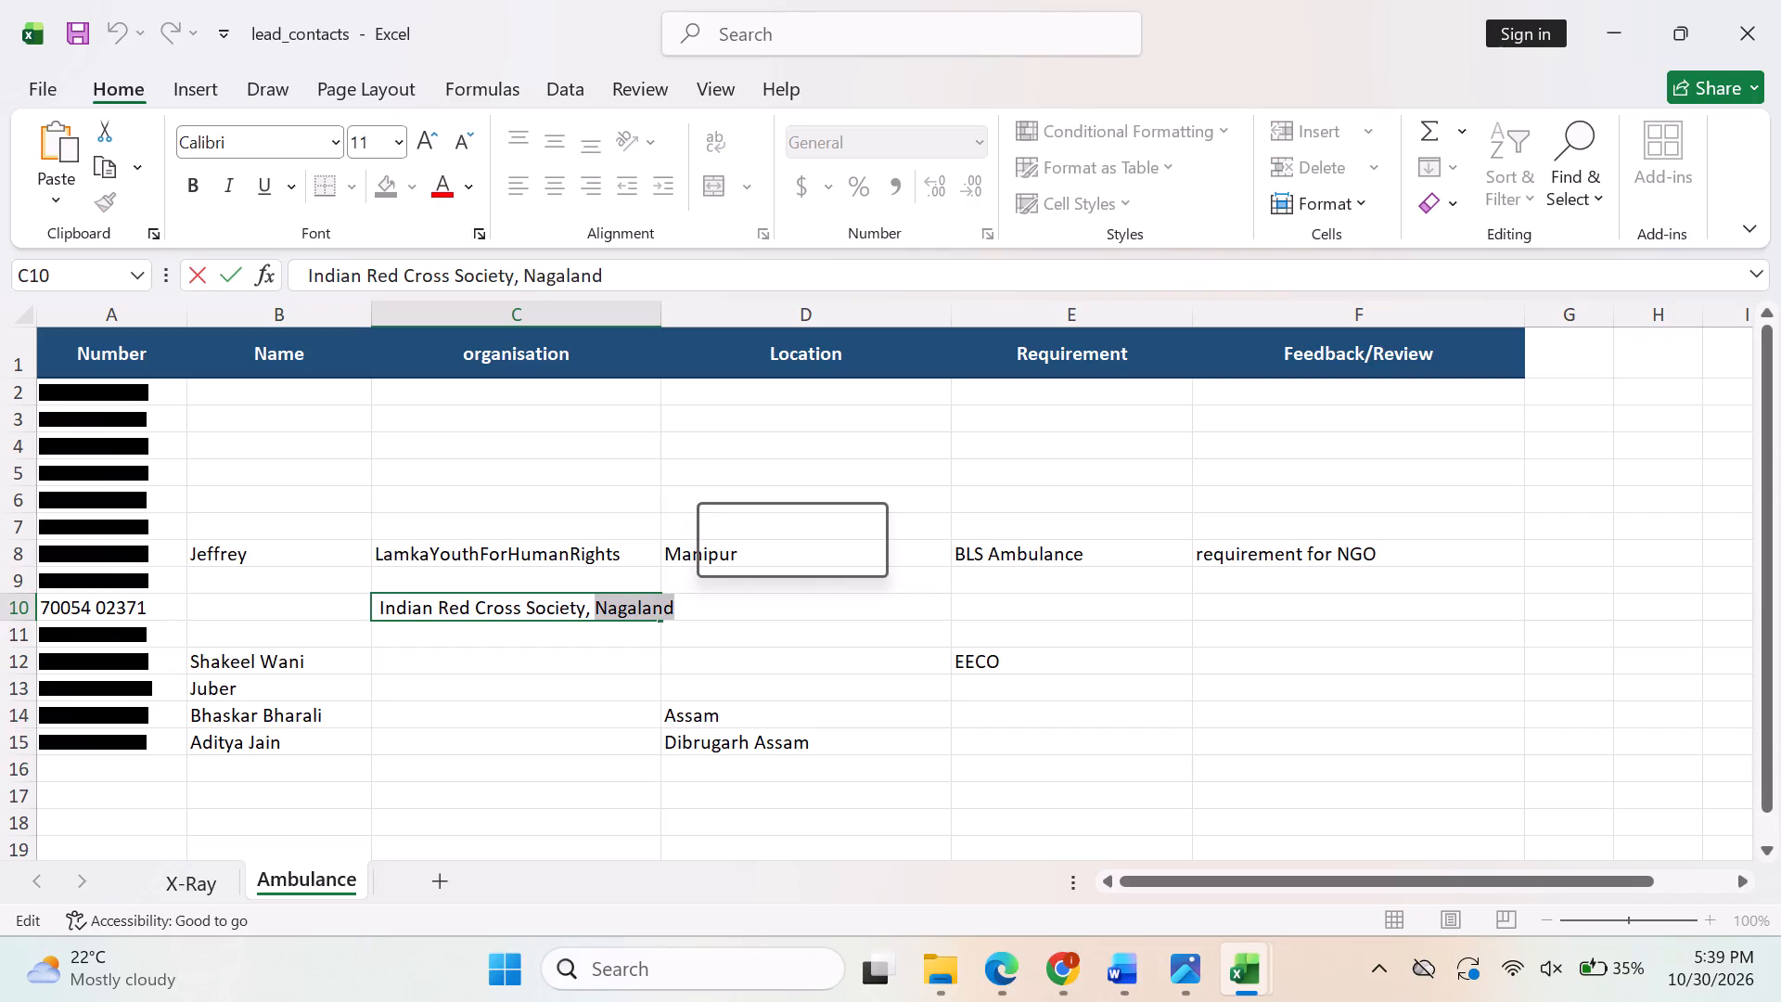
pyautogui.hotkey('ctrl', 'x')
pyautogui.click(698, 603)
pyautogui.hotkey('ctrl', 'v')
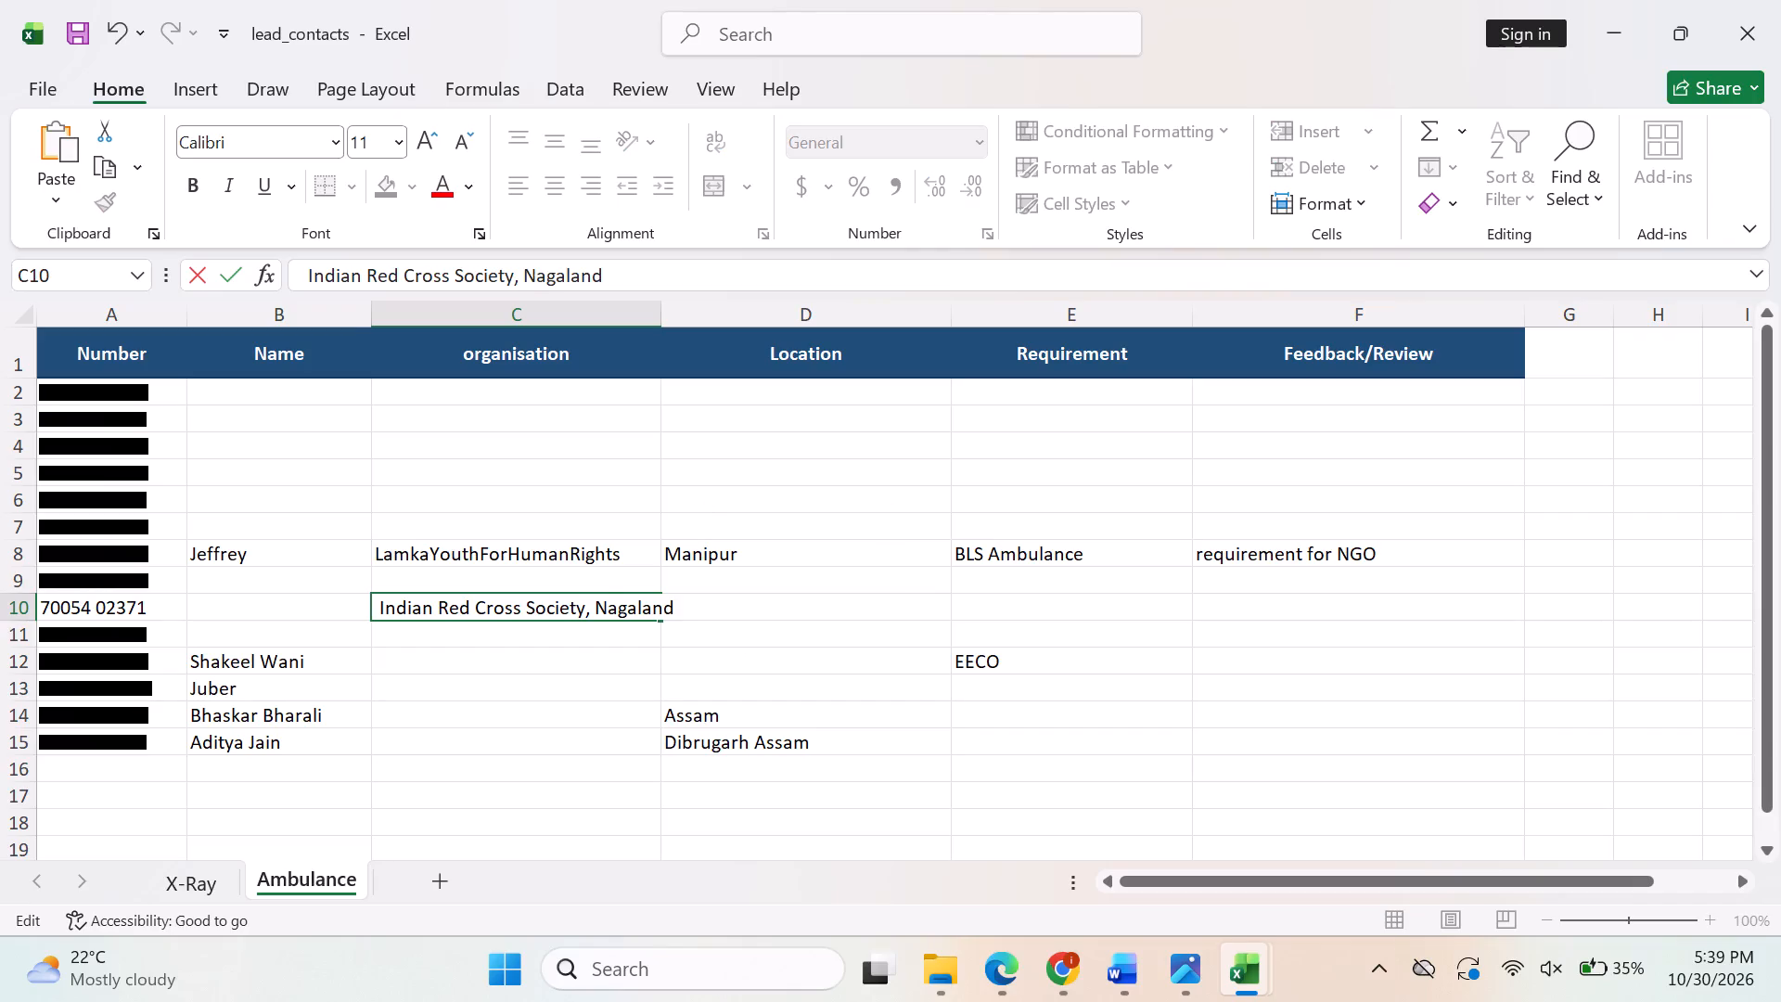
pyautogui.moveTo(594, 609); pyautogui.dragTo(690, 611)
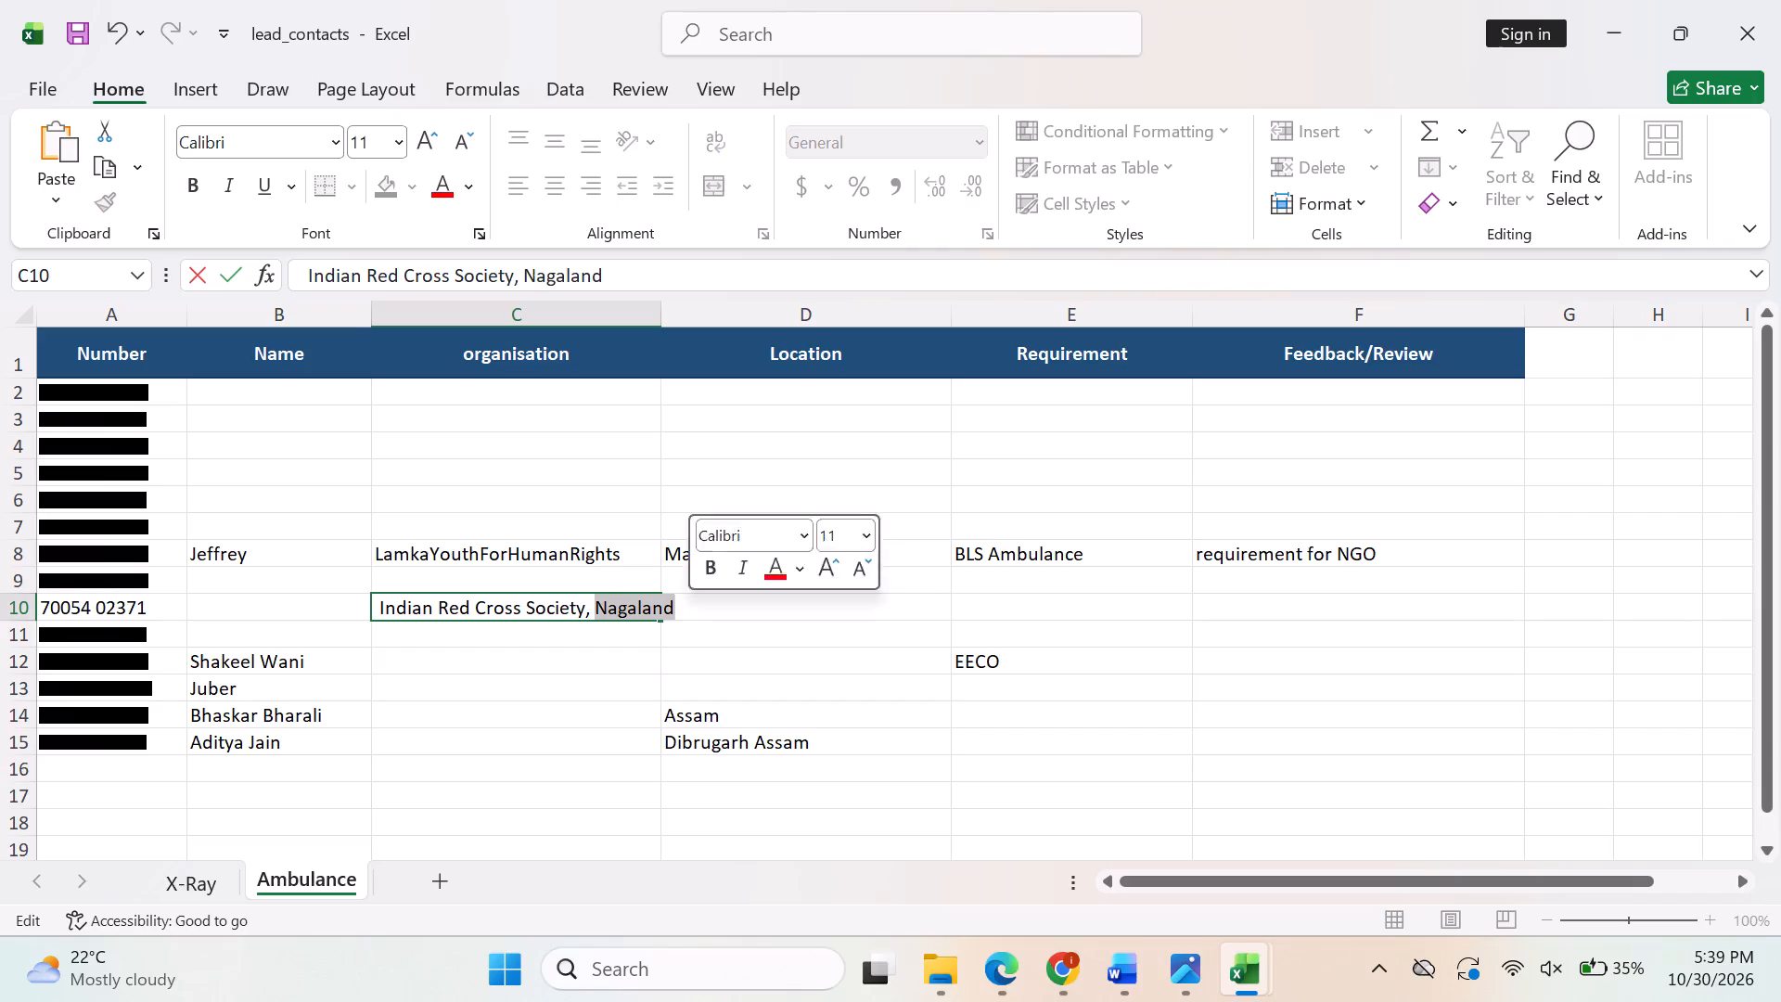
pyautogui.hotkey('ctrl', 'x')
pyautogui.click(491, 712)
pyautogui.click(723, 605)
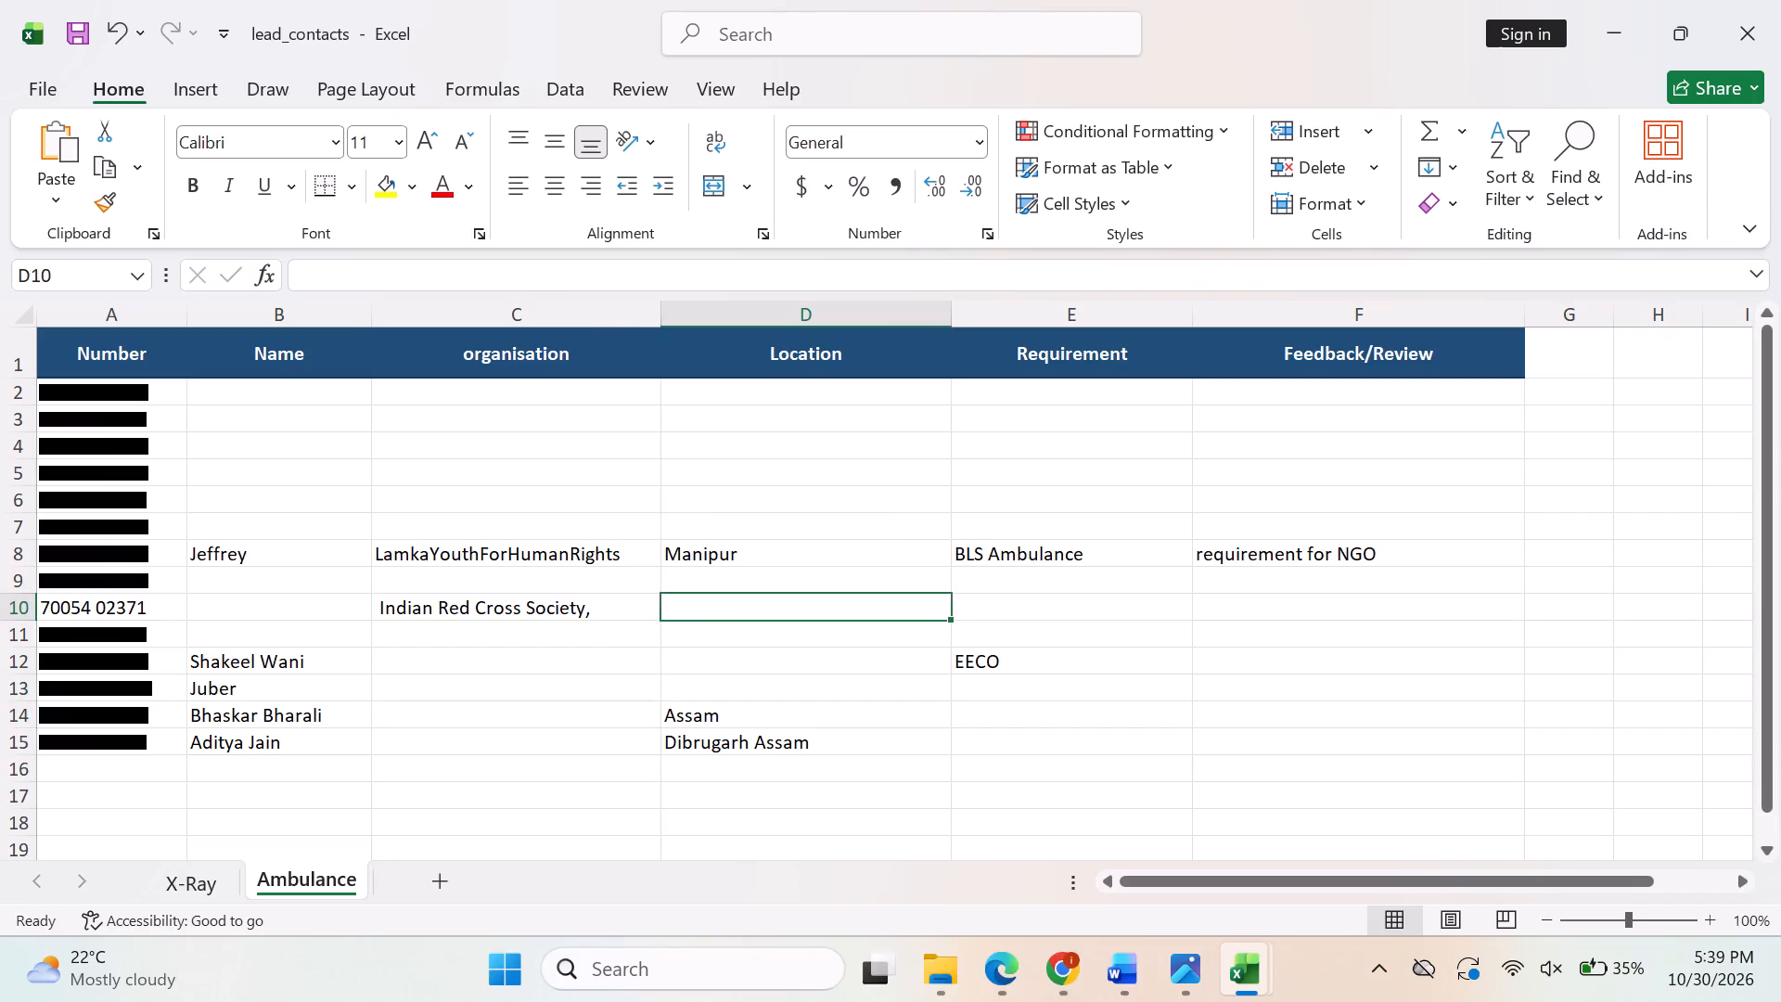
pyautogui.hotkey('ctrl', 'v')
pyautogui.click(717, 696)
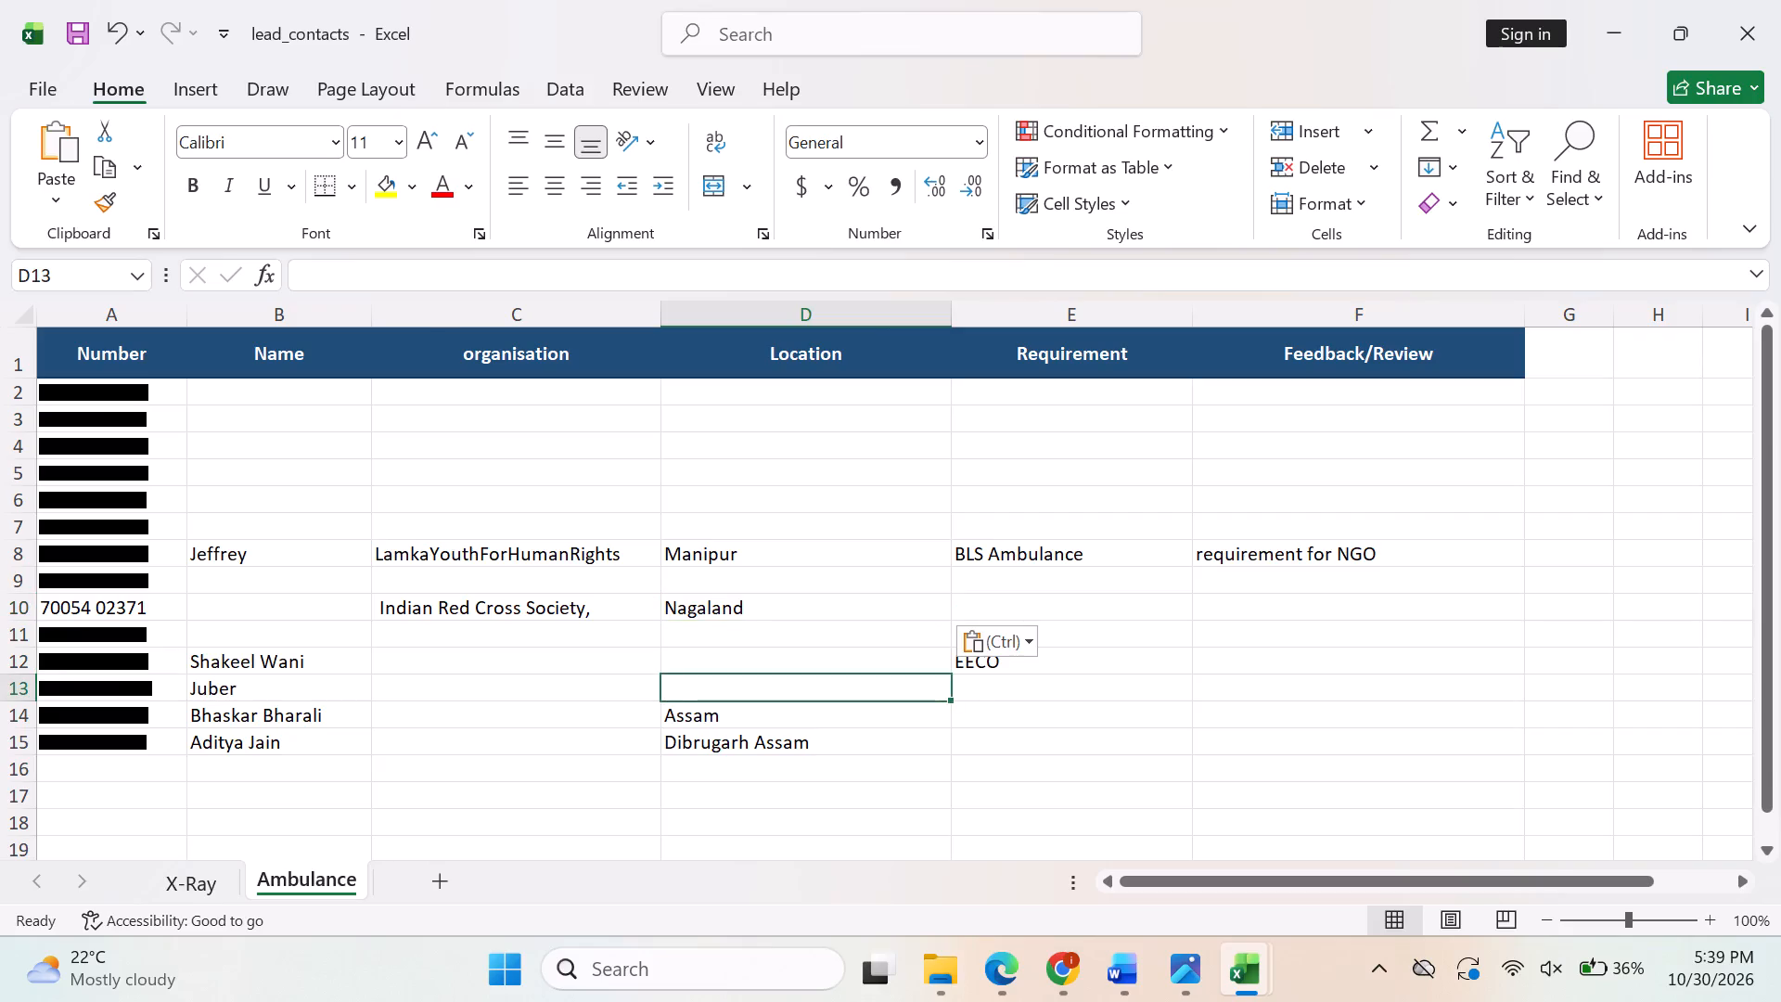
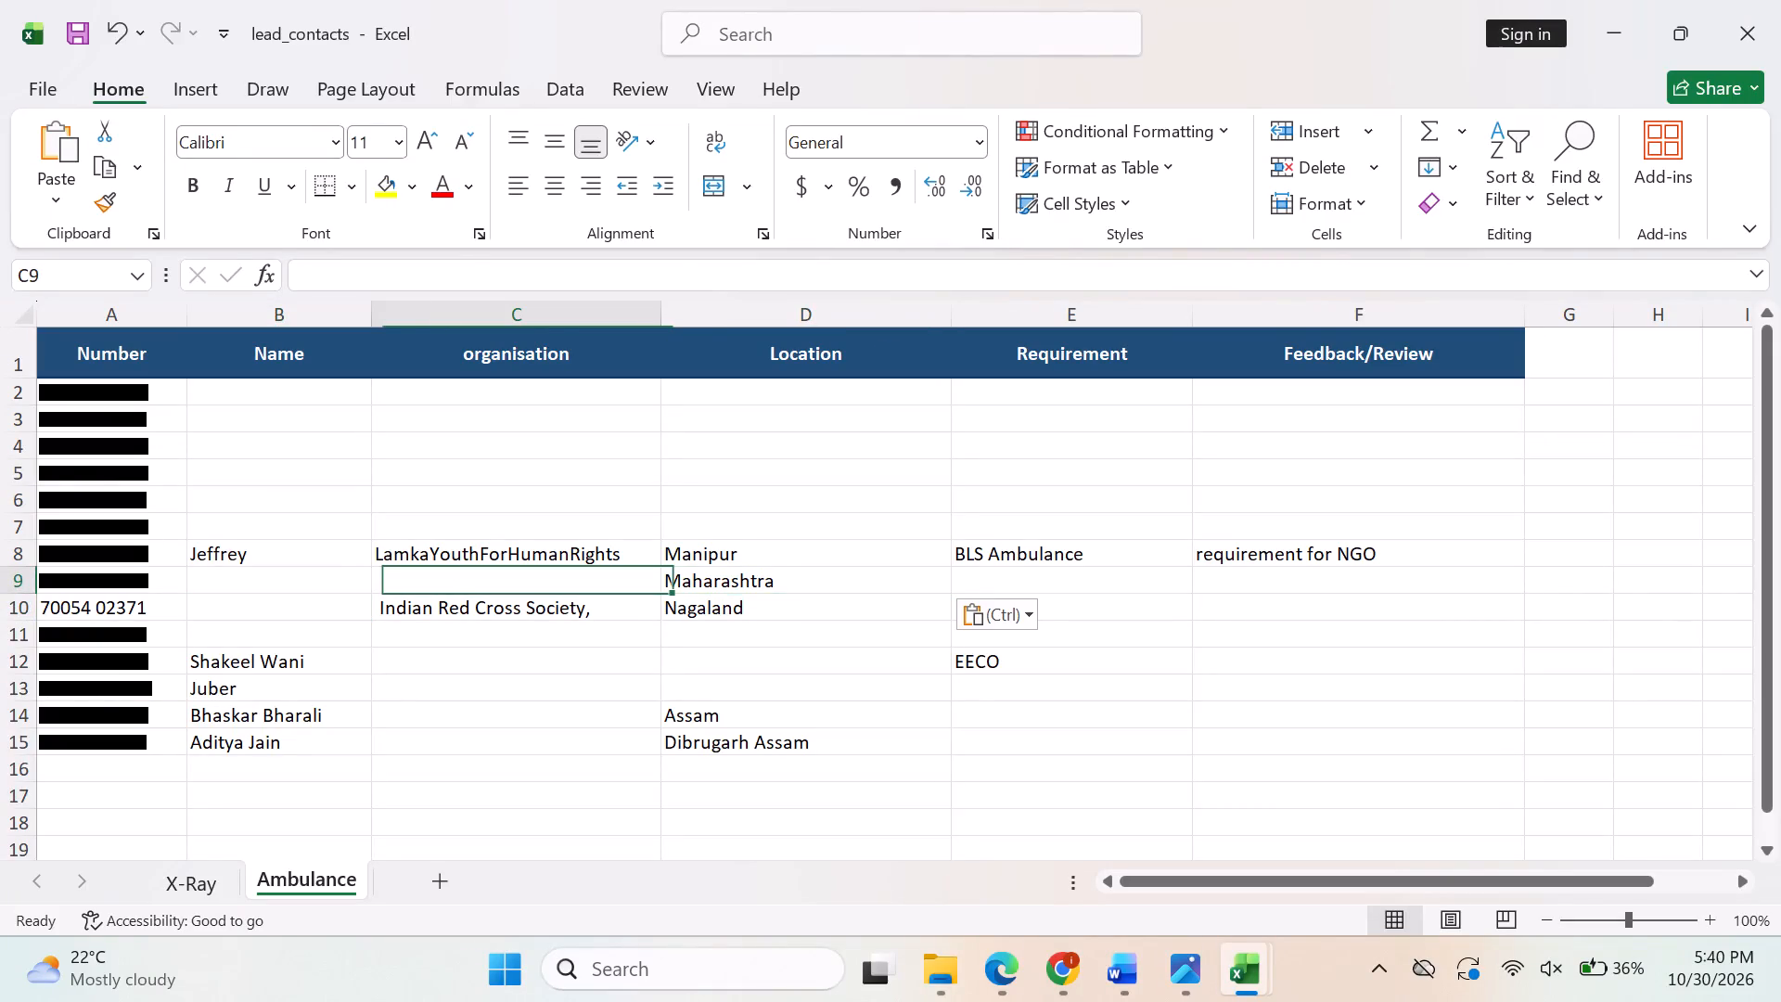
# Enter Opthal checkup, with a capital O, in the organisation cell of the Maharashtra lead in row 9.
pyautogui.write('op')
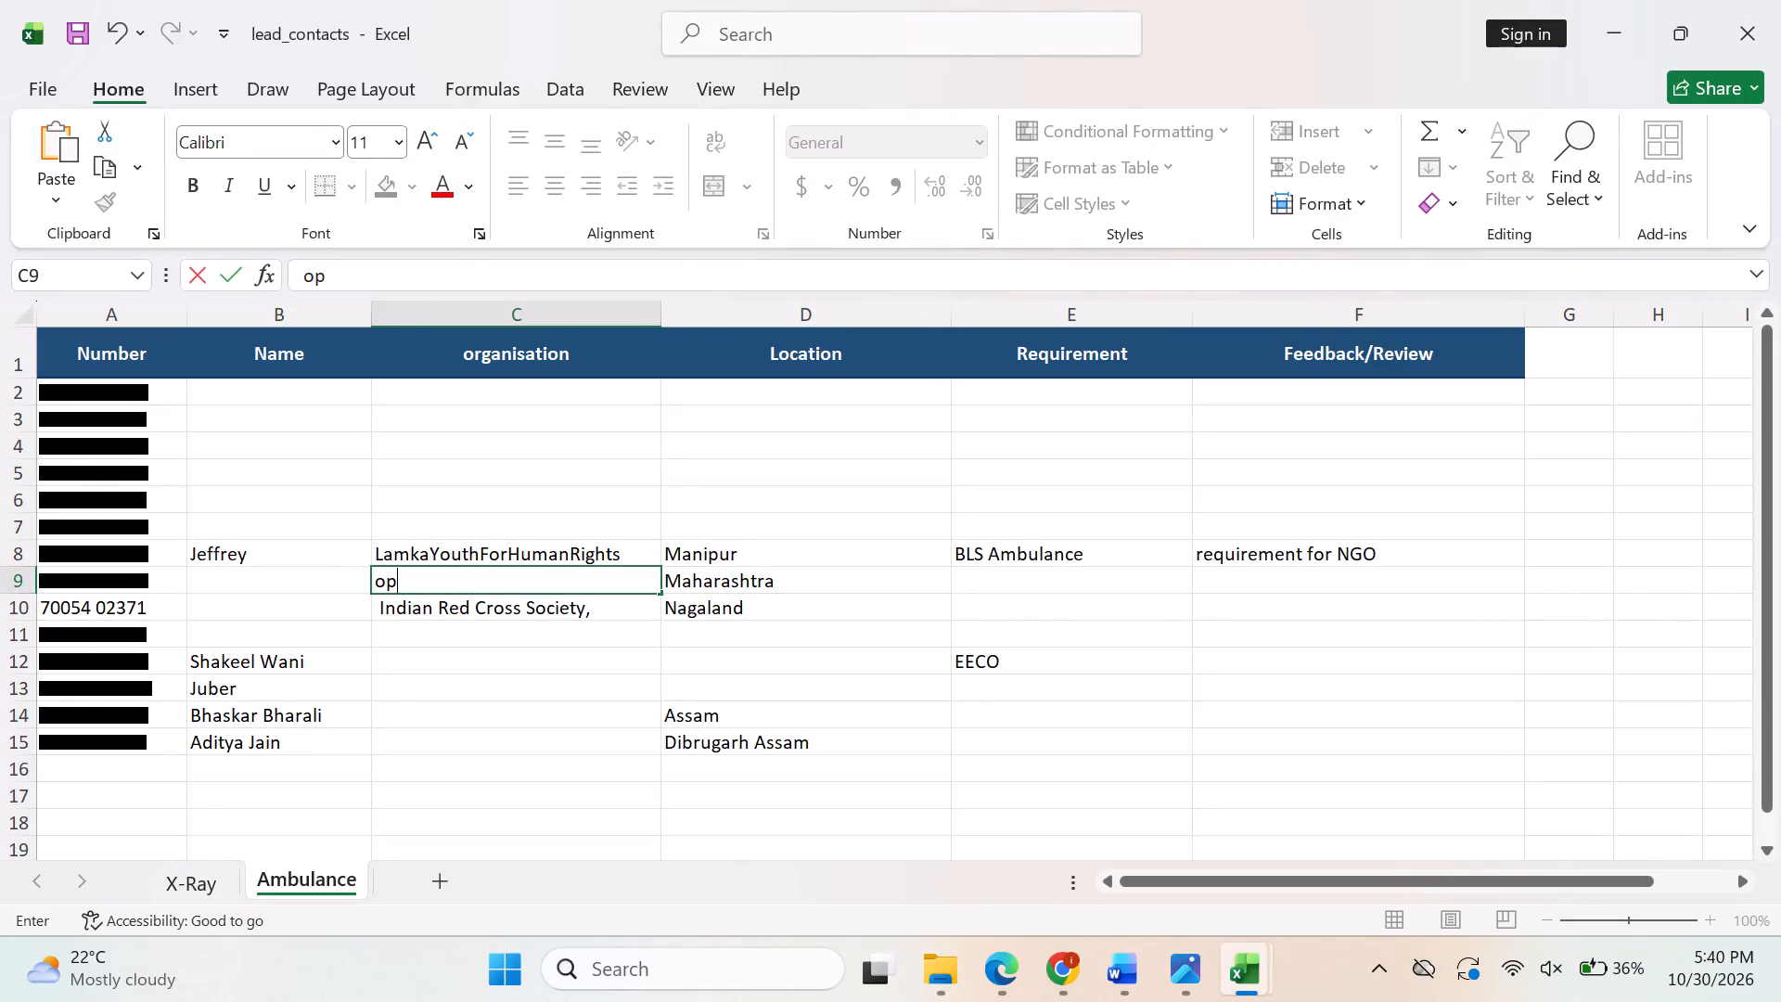
pyautogui.write('thak')
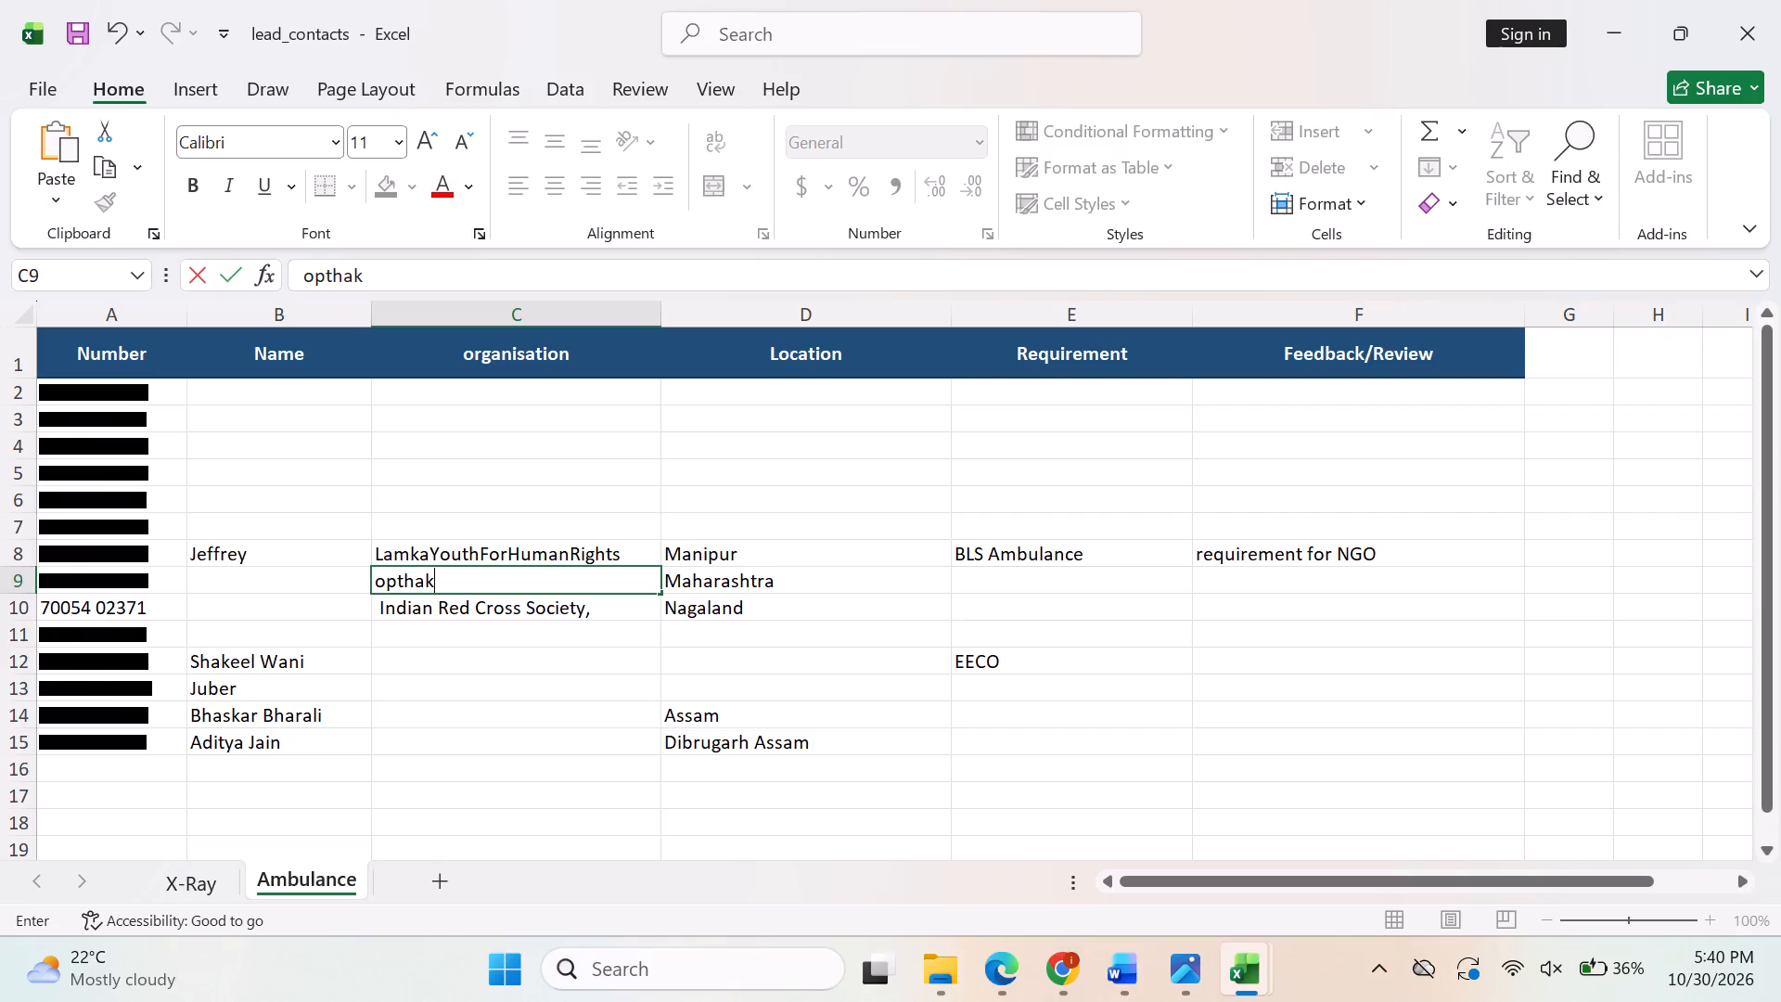
pyautogui.press('BackSpace')
pyautogui.press('l')
pyautogui.press('space')
pyautogui.write('checkpu')
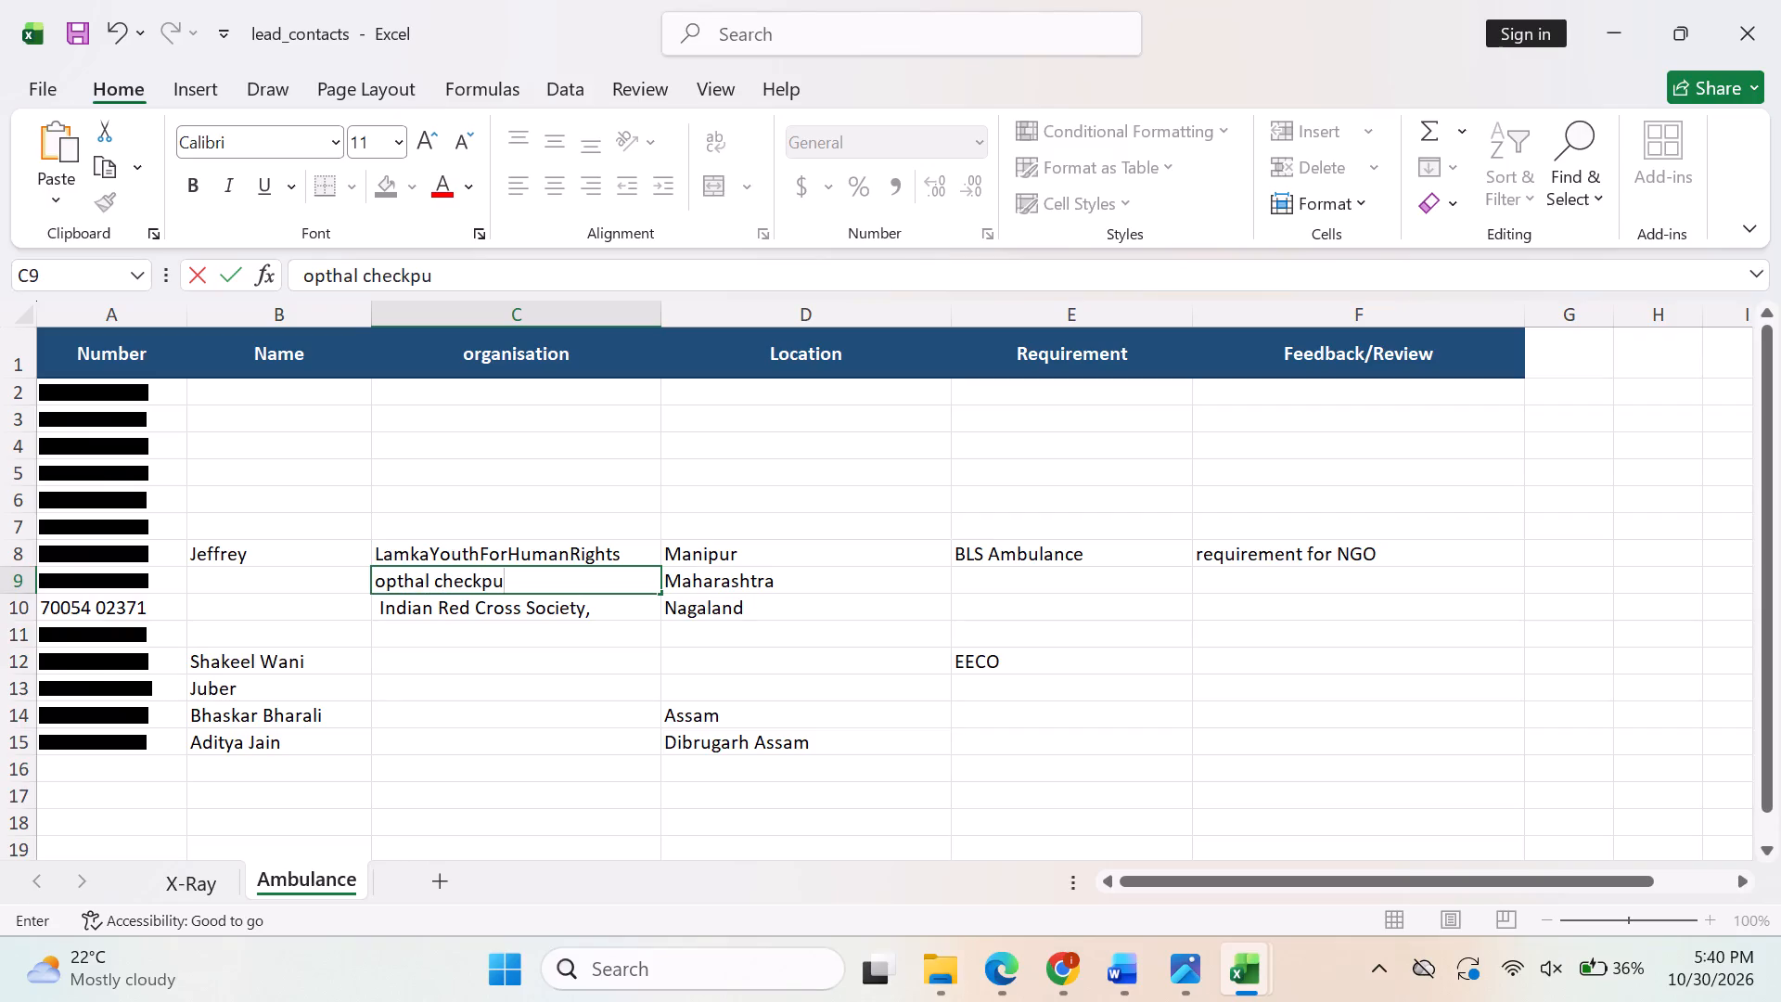
pyautogui.press('BackSpace')
pyautogui.press('BackSpace')
pyautogui.write('up')
pyautogui.click(455, 687)
pyautogui.doubleClick(383, 585)
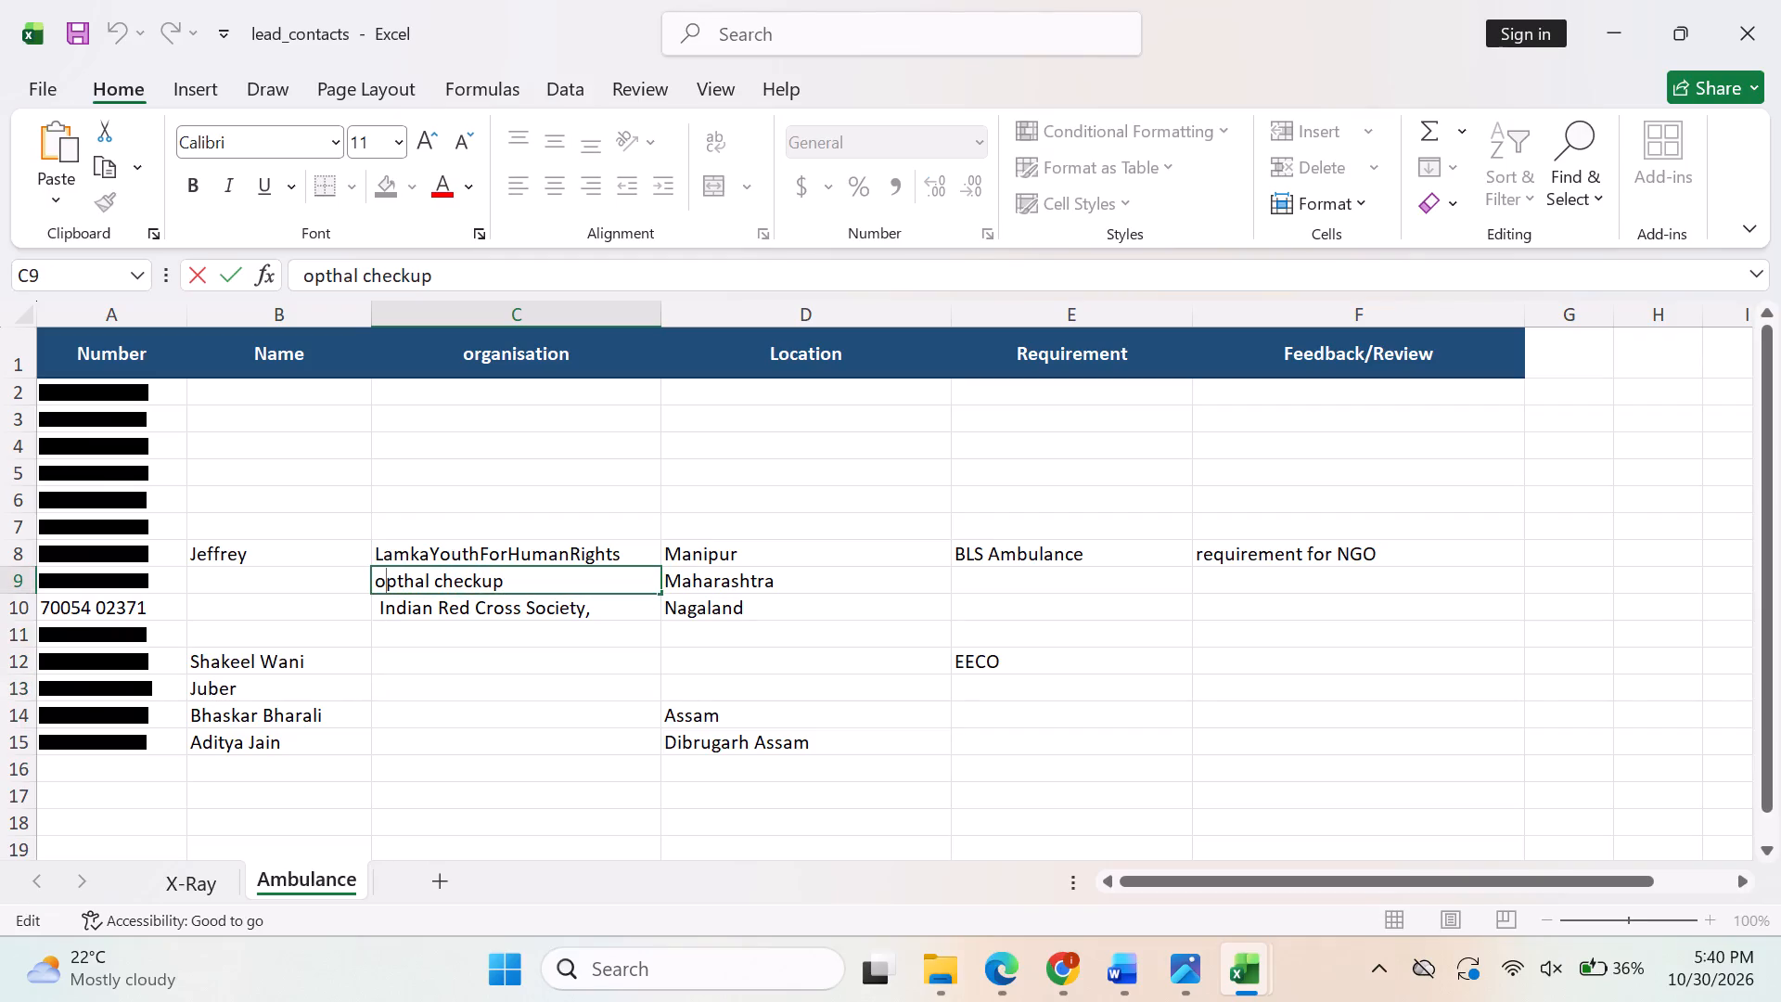
pyautogui.press('BackSpace')
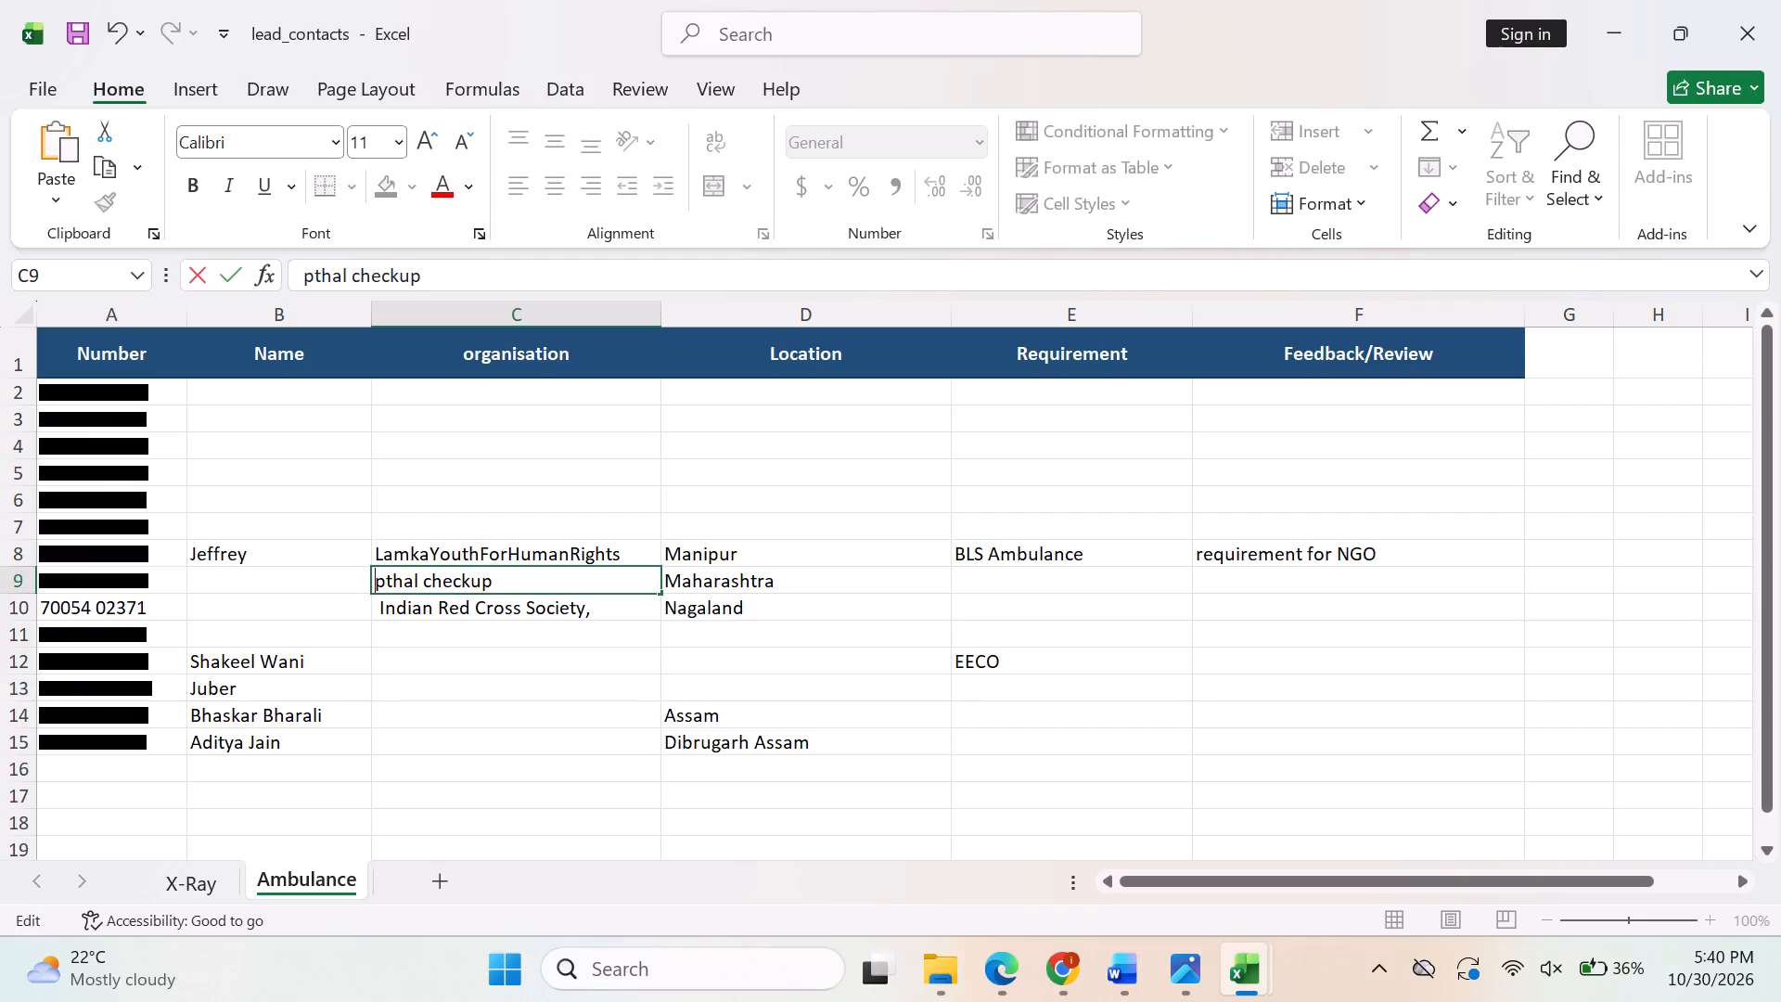
pyautogui.press('o')
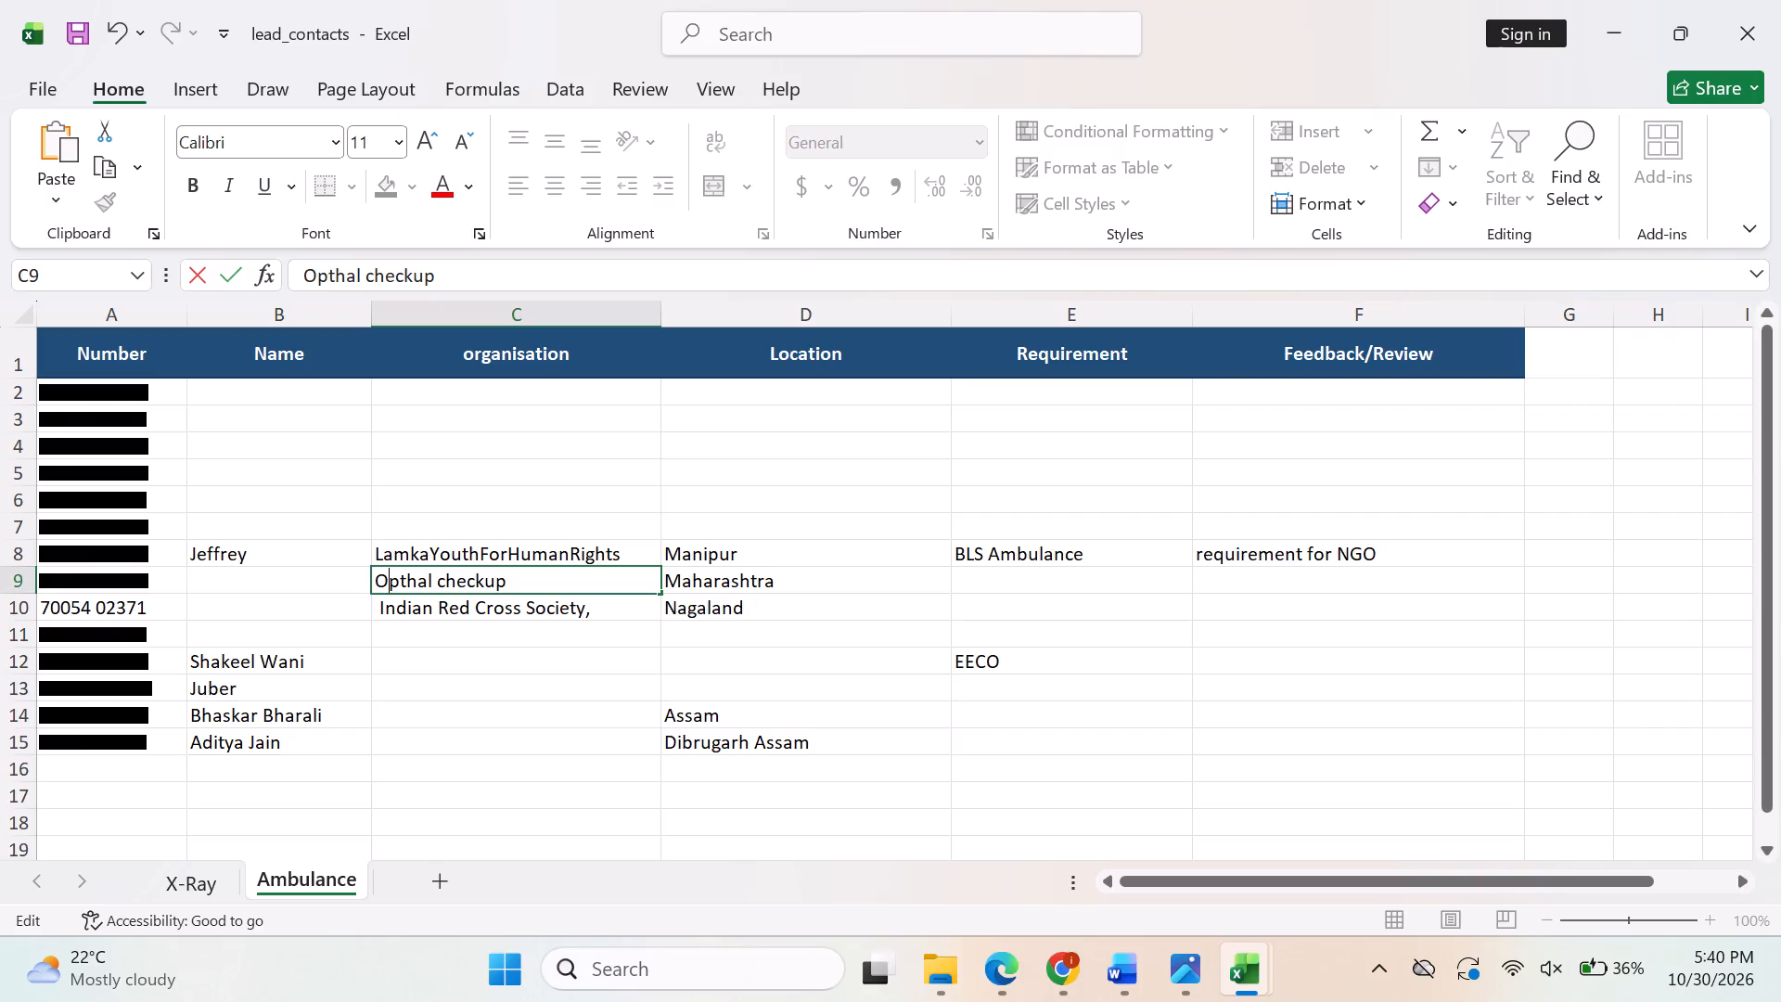
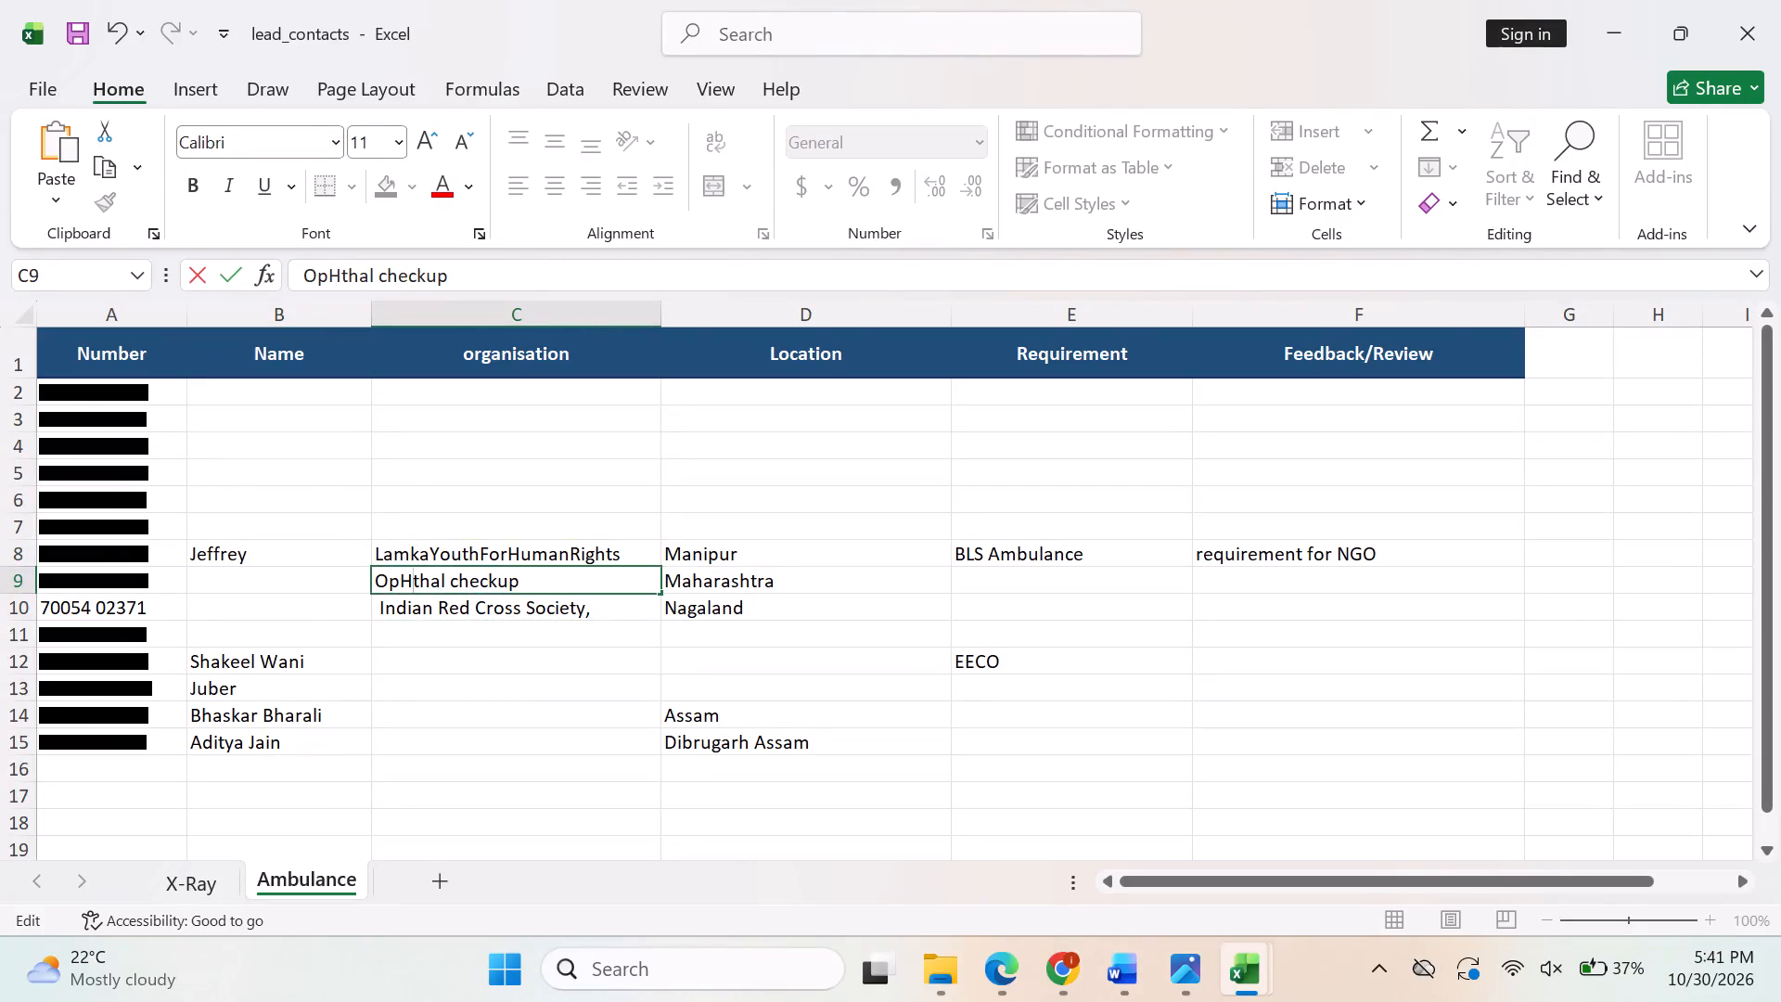
# Delete the stray capital H after Op in the organisation entry of the Maharashtra lead in row 9.
pyautogui.press('BackSpace')
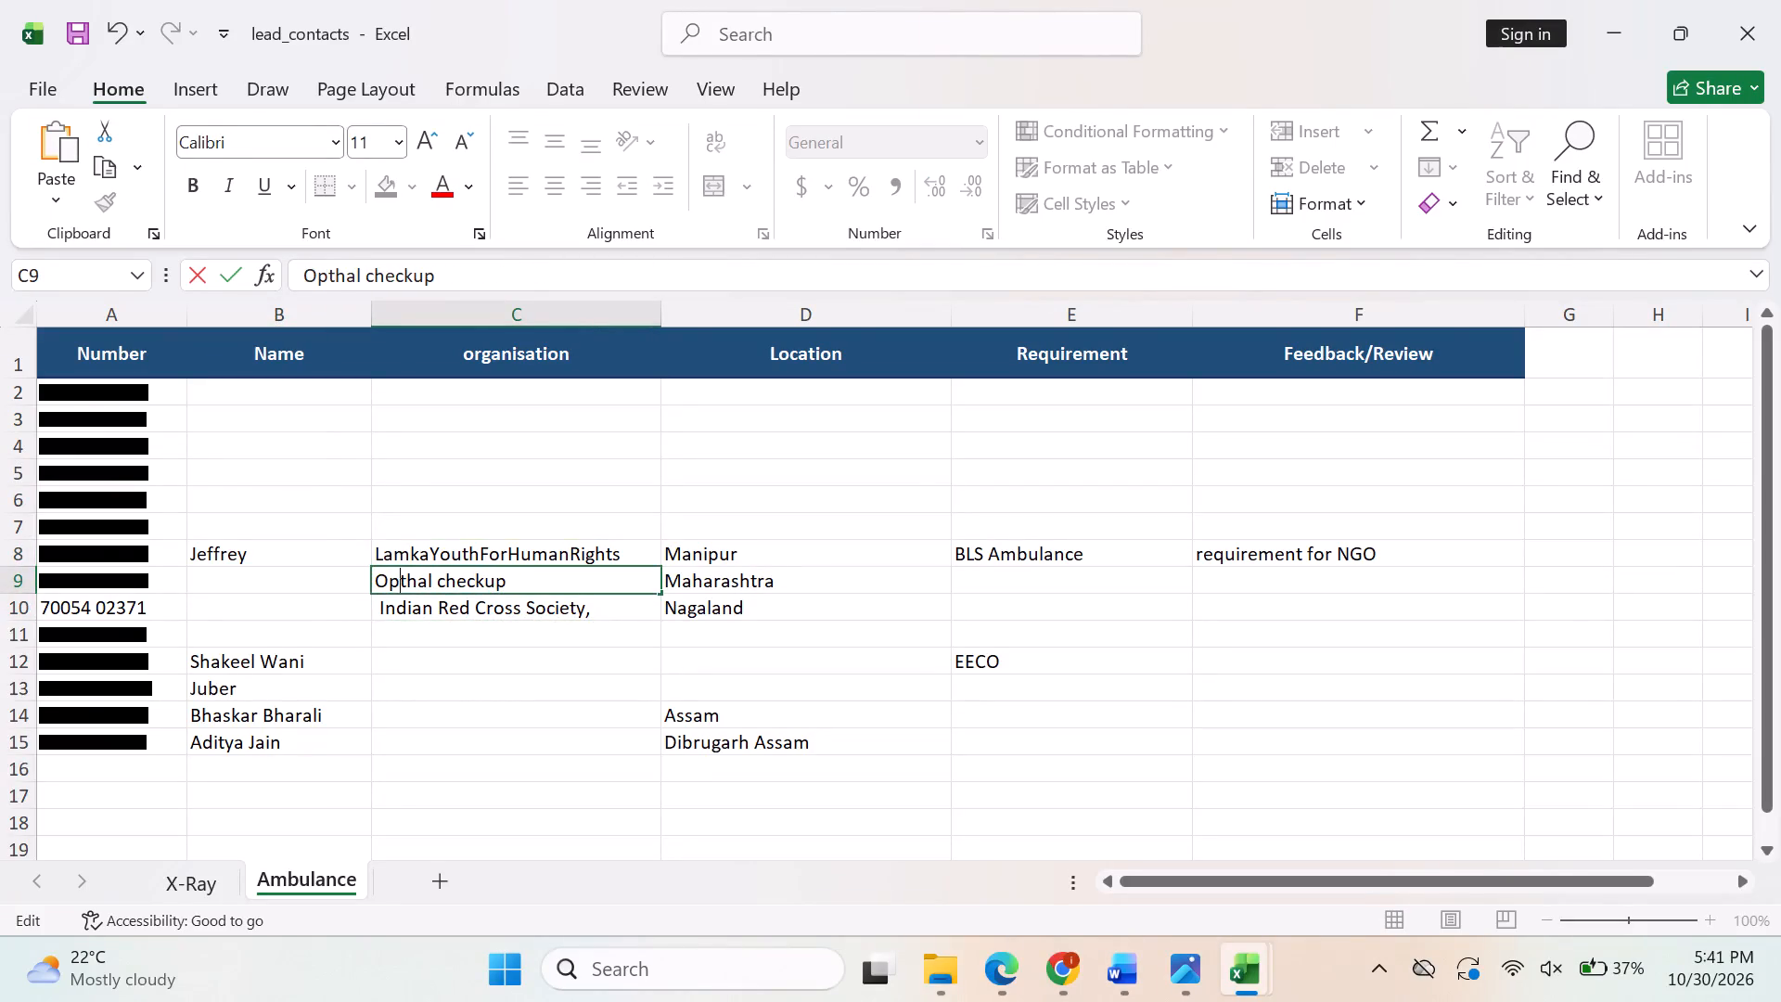
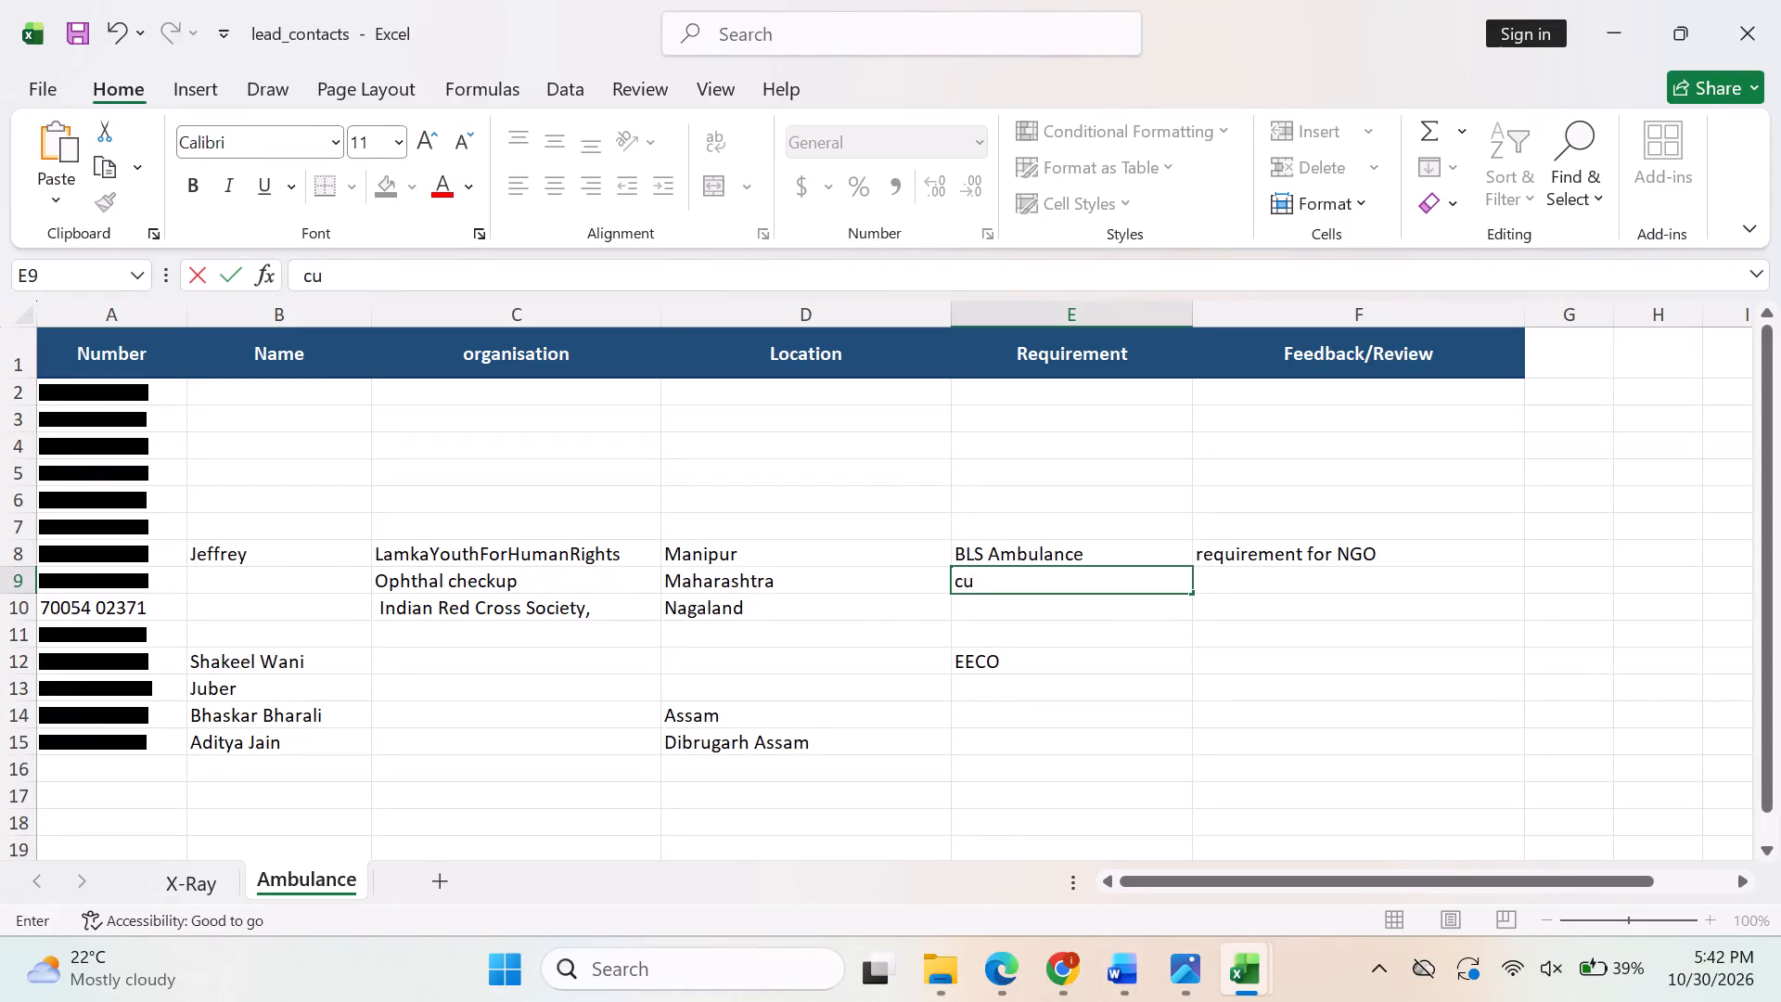
# Replace the partial Requirement entry for the Maharashtra lead in row 9 with AMBULANCE, and start erasing the word from its end.
pyautogui.press('BackSpace')
pyautogui.press('BackSpace')
pyautogui.press('BackSpace')
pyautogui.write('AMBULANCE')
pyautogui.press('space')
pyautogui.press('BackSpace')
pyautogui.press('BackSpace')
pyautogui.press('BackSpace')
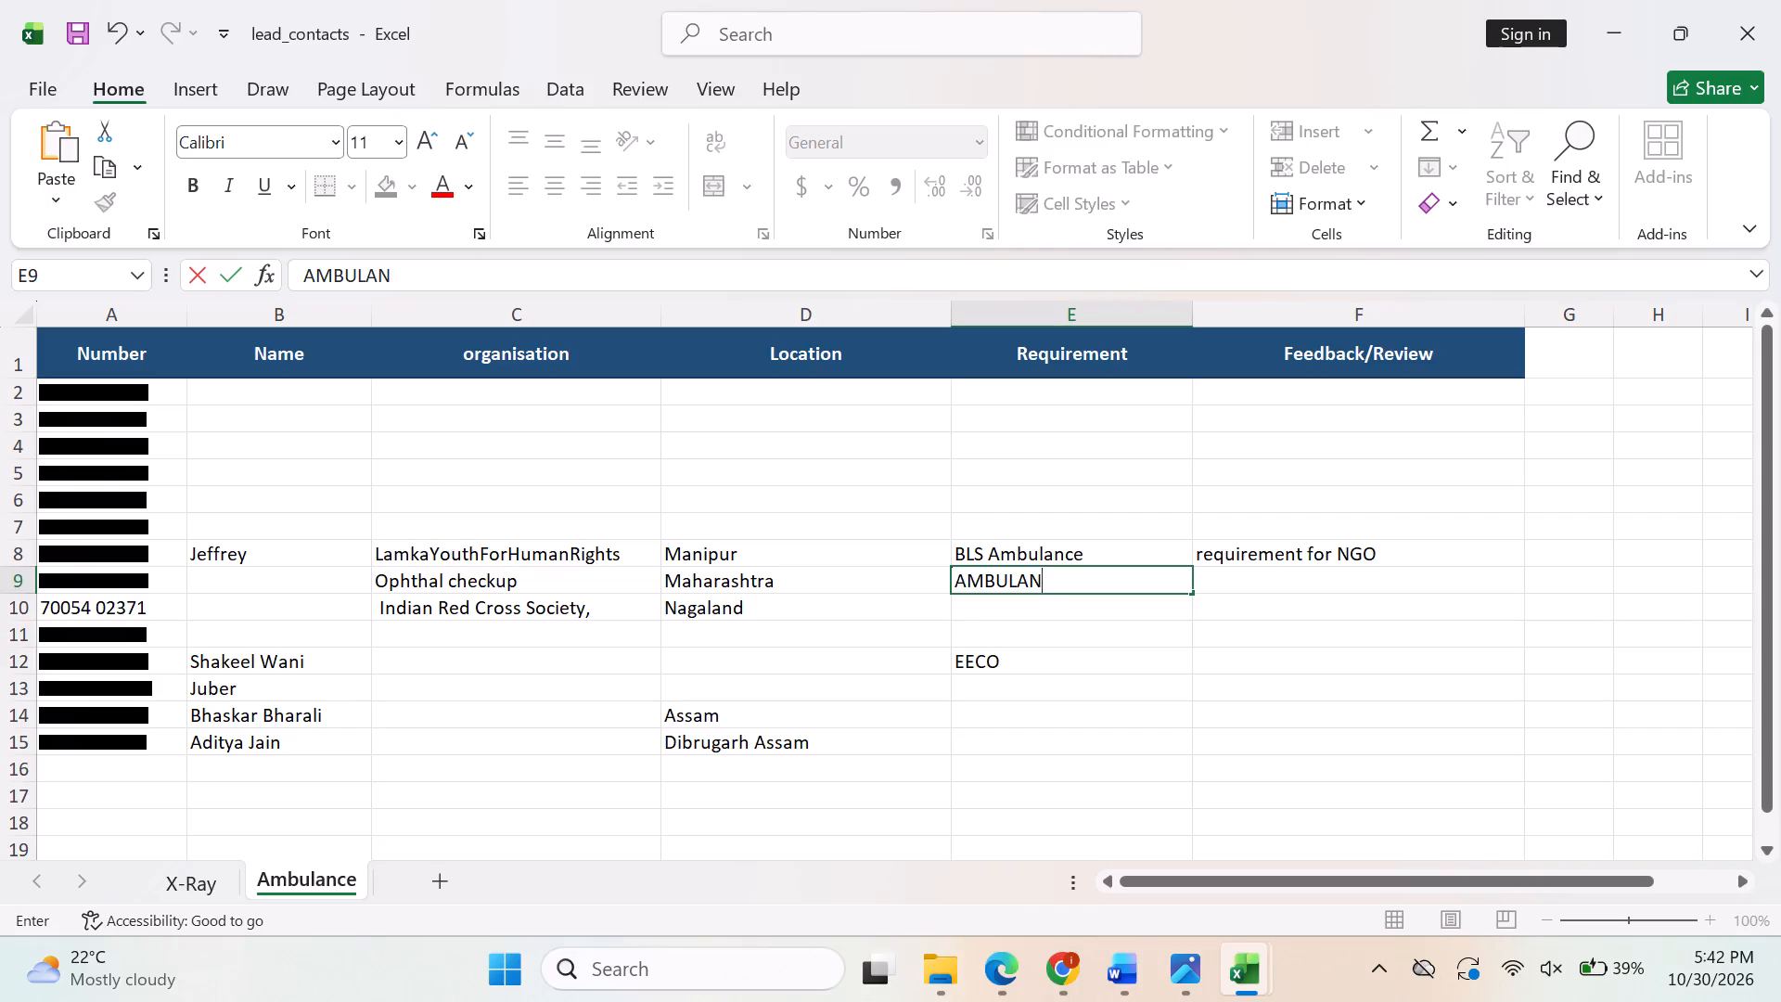
# Enter Ambulance for camp Ophthal check up as the requirement of the Maharashtra lead in row 9.
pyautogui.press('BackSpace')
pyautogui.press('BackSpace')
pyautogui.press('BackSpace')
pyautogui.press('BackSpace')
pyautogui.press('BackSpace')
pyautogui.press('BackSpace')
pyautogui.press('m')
pyautogui.write('bulance for cam')
pyautogui.write('p')
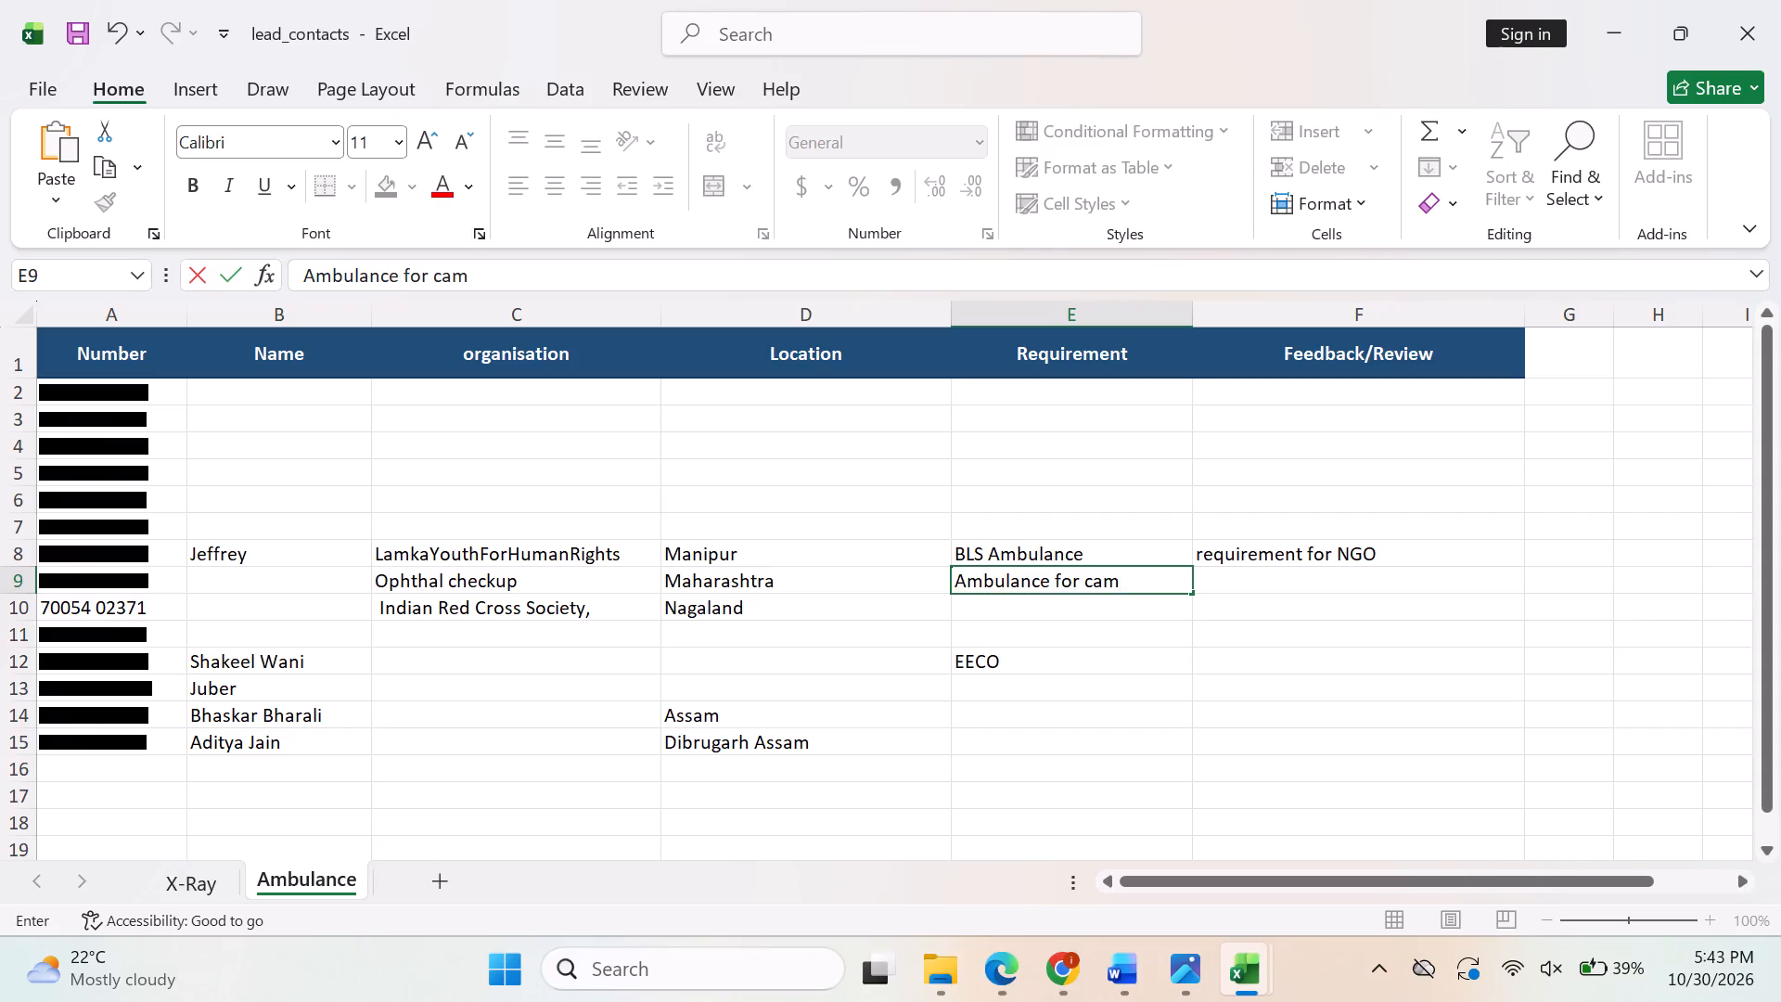
pyautogui.press('space')
pyautogui.write('phthal')
pyautogui.press('space')
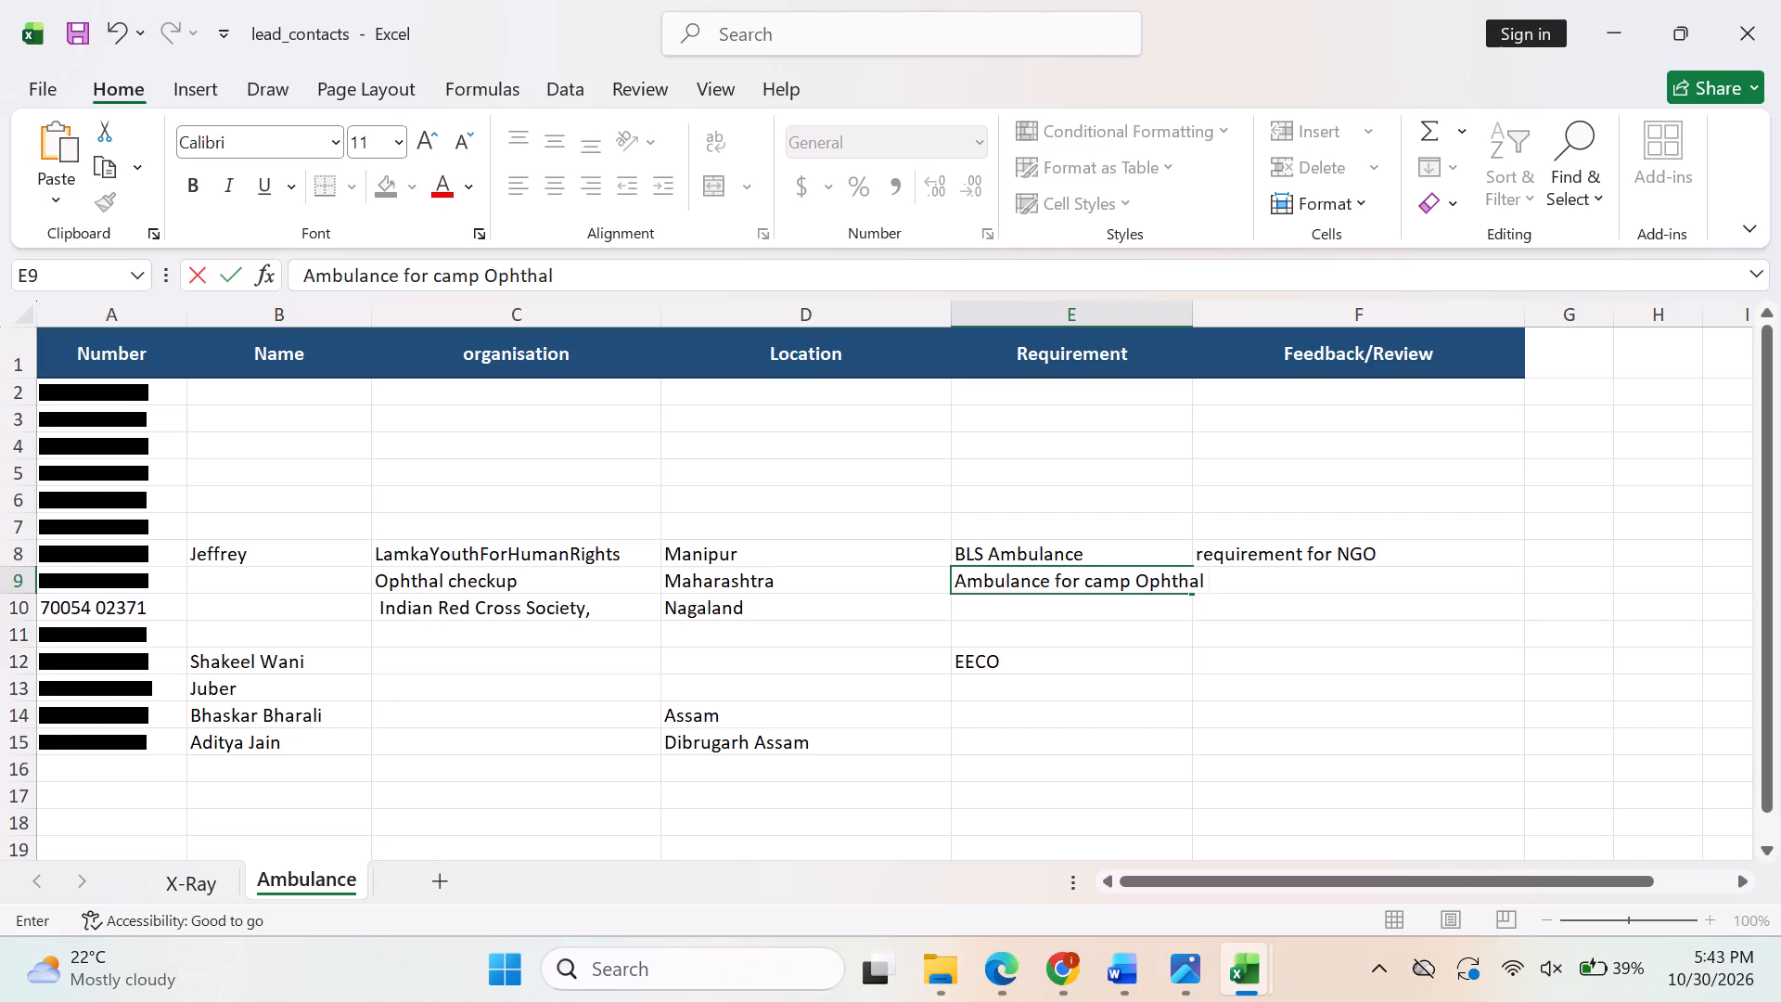
pyautogui.write('check')
pyautogui.press('space')
pyautogui.write('up')
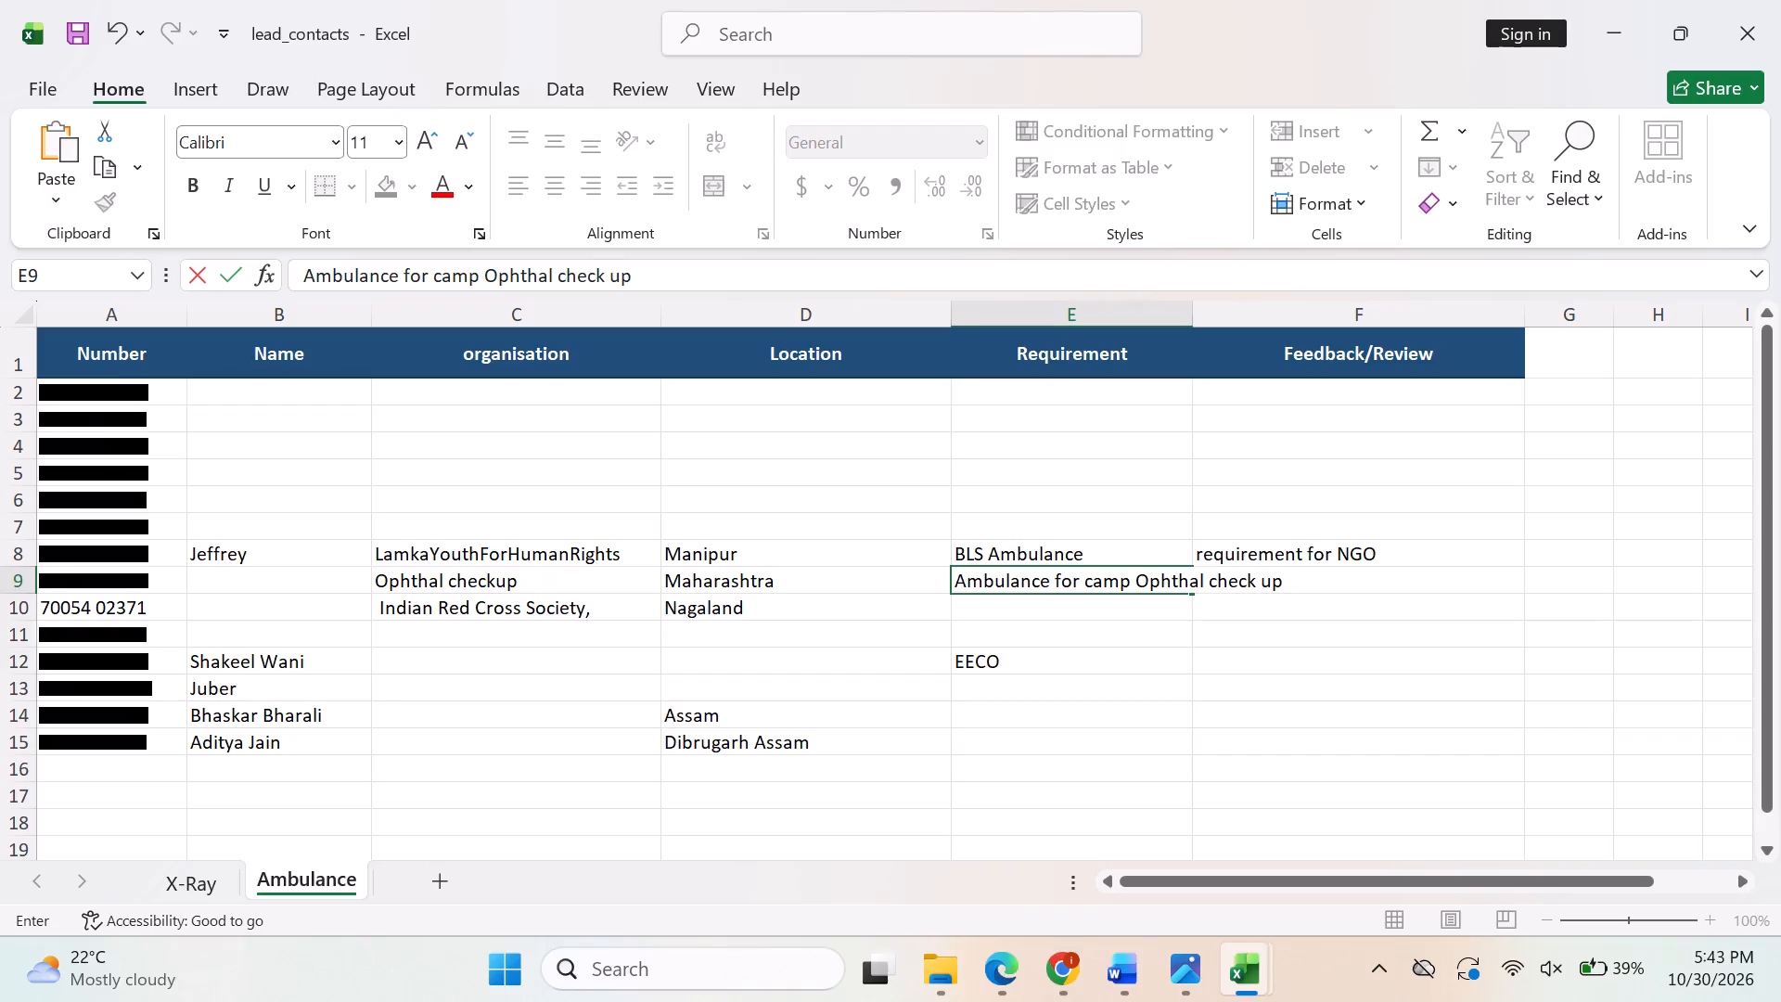
pyautogui.click(1221, 719)
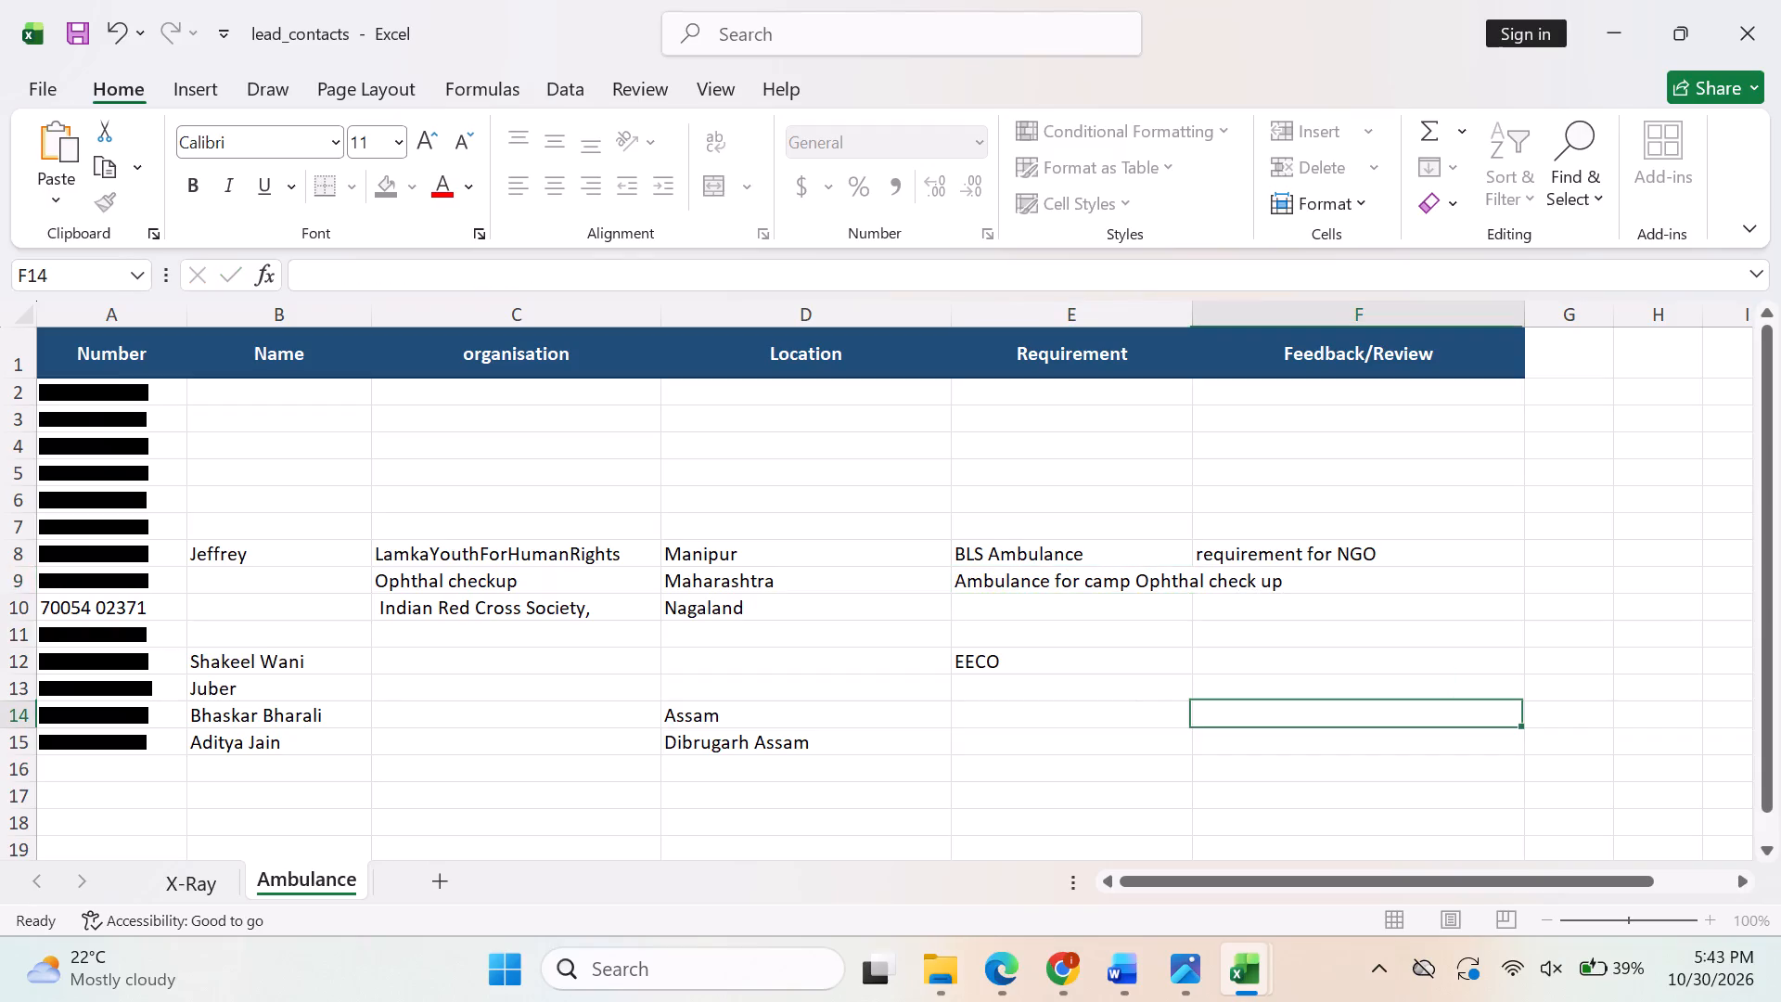
# Widen the Requirement column slightly on the Ambulance sheet.
pyautogui.click(1151, 303)
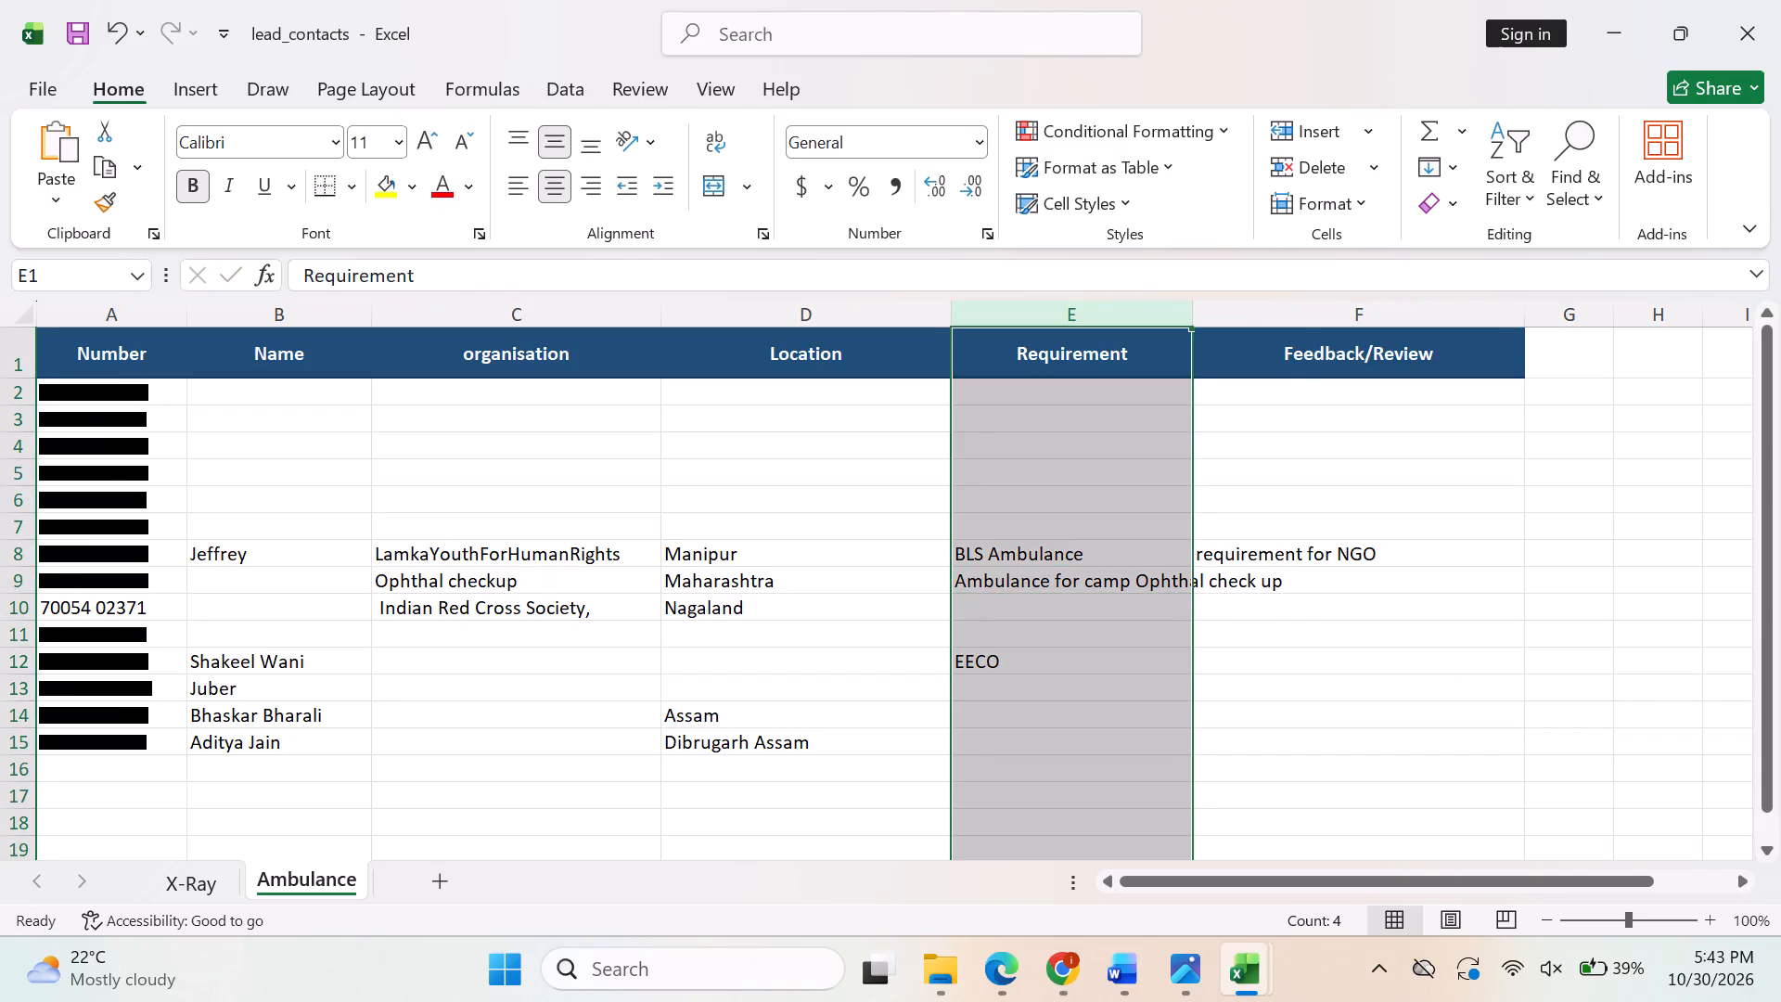
pyautogui.moveTo(1190, 311); pyautogui.dragTo(1240, 319)
pyautogui.click(1509, 809)
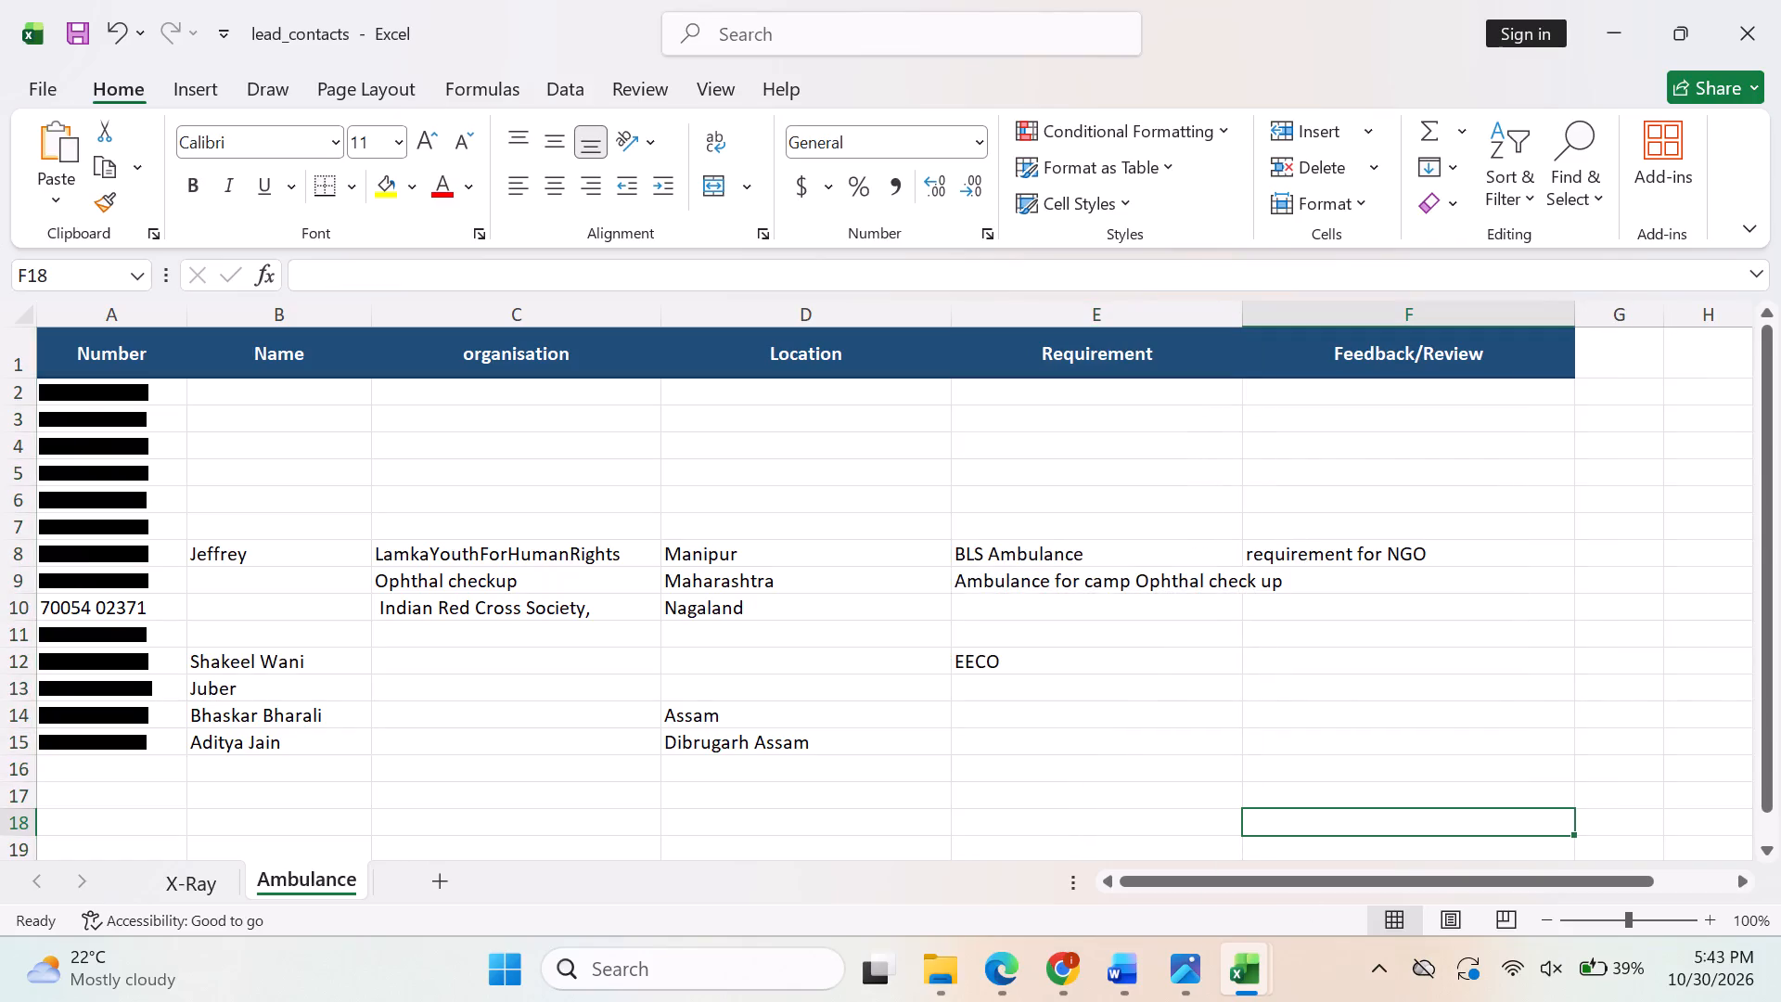
# Open the Feedback/Review cell of the Maharashtra lead in row 9 for editing.
pyautogui.click(1268, 580)
pyautogui.click(1268, 580)
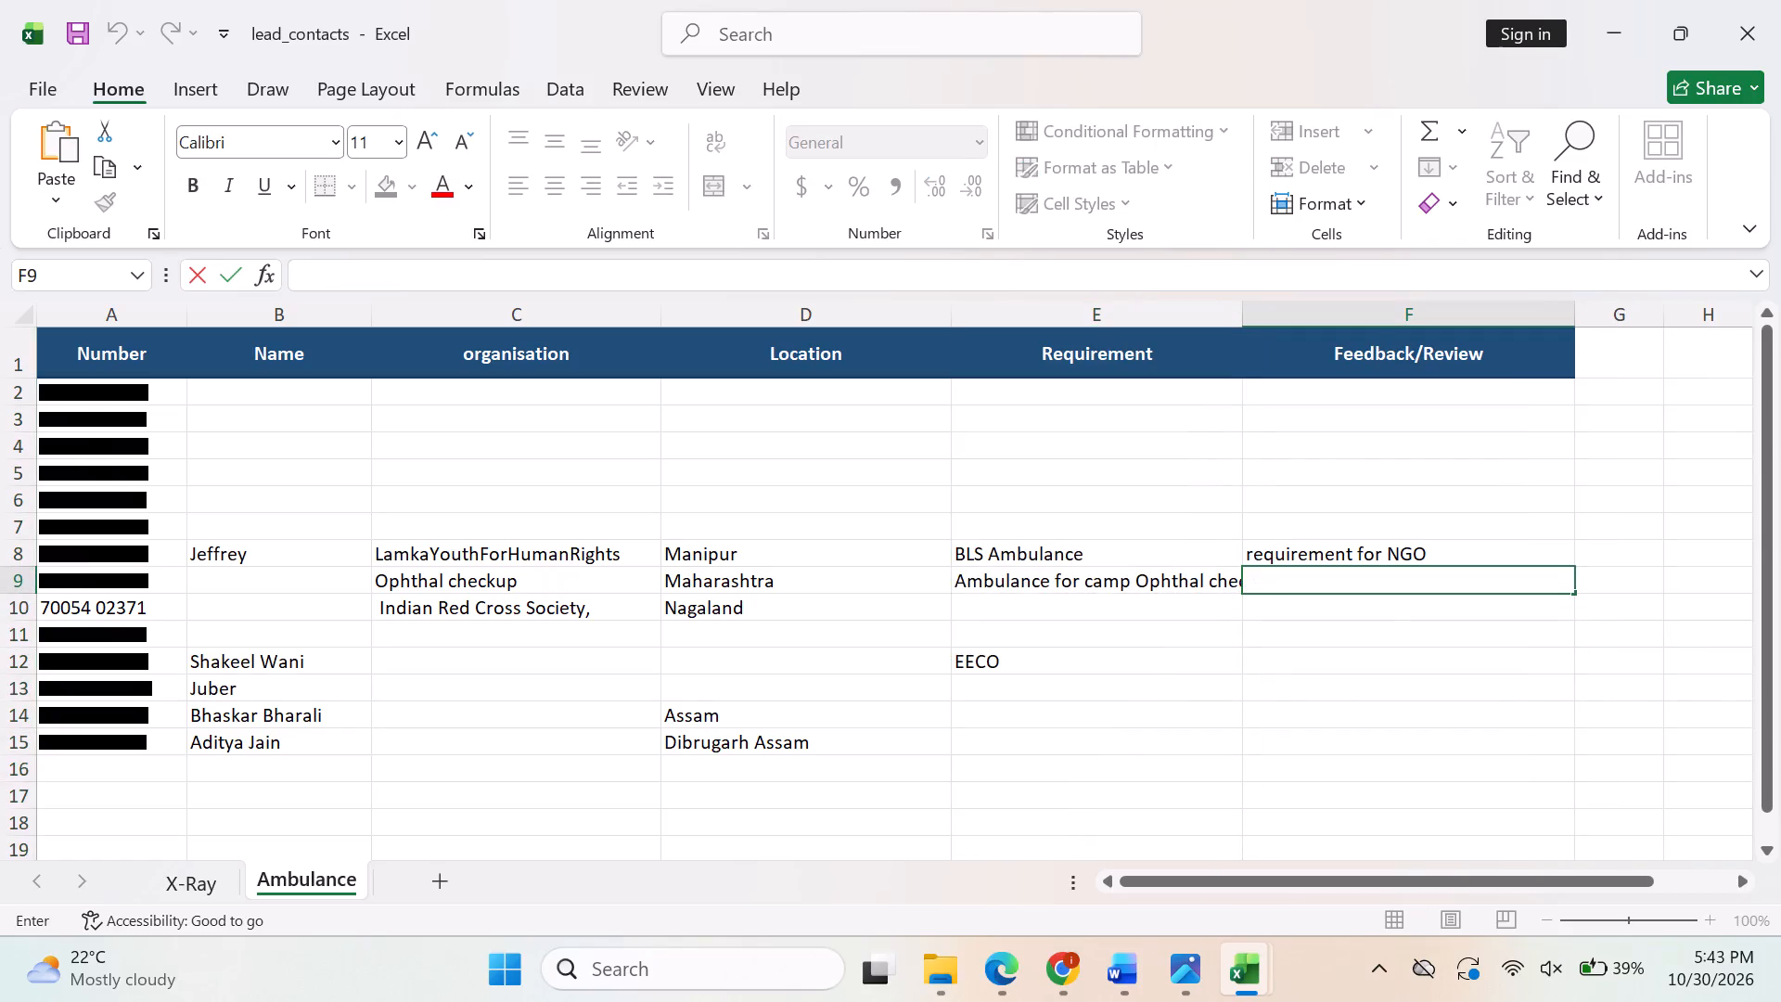
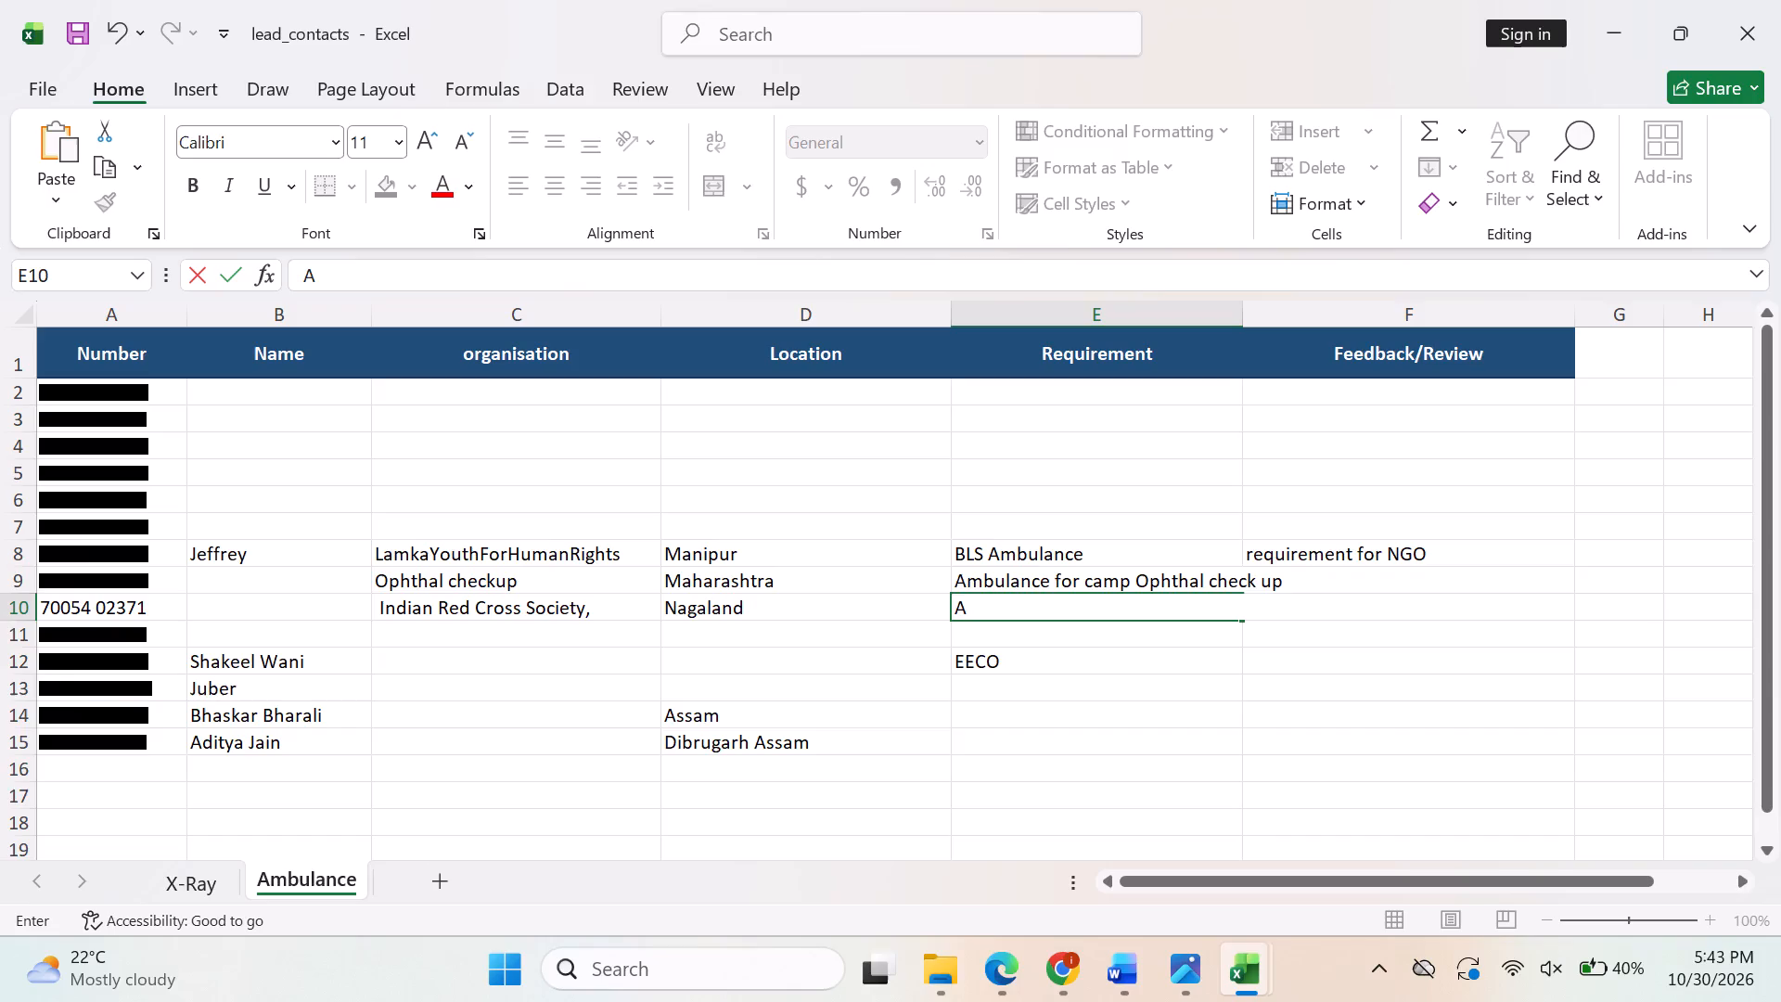
# Start the requirement entry for the Indian Red Cross Society lead in row 10 with AL.
pyautogui.press('BackSpace')
pyautogui.write('AL')
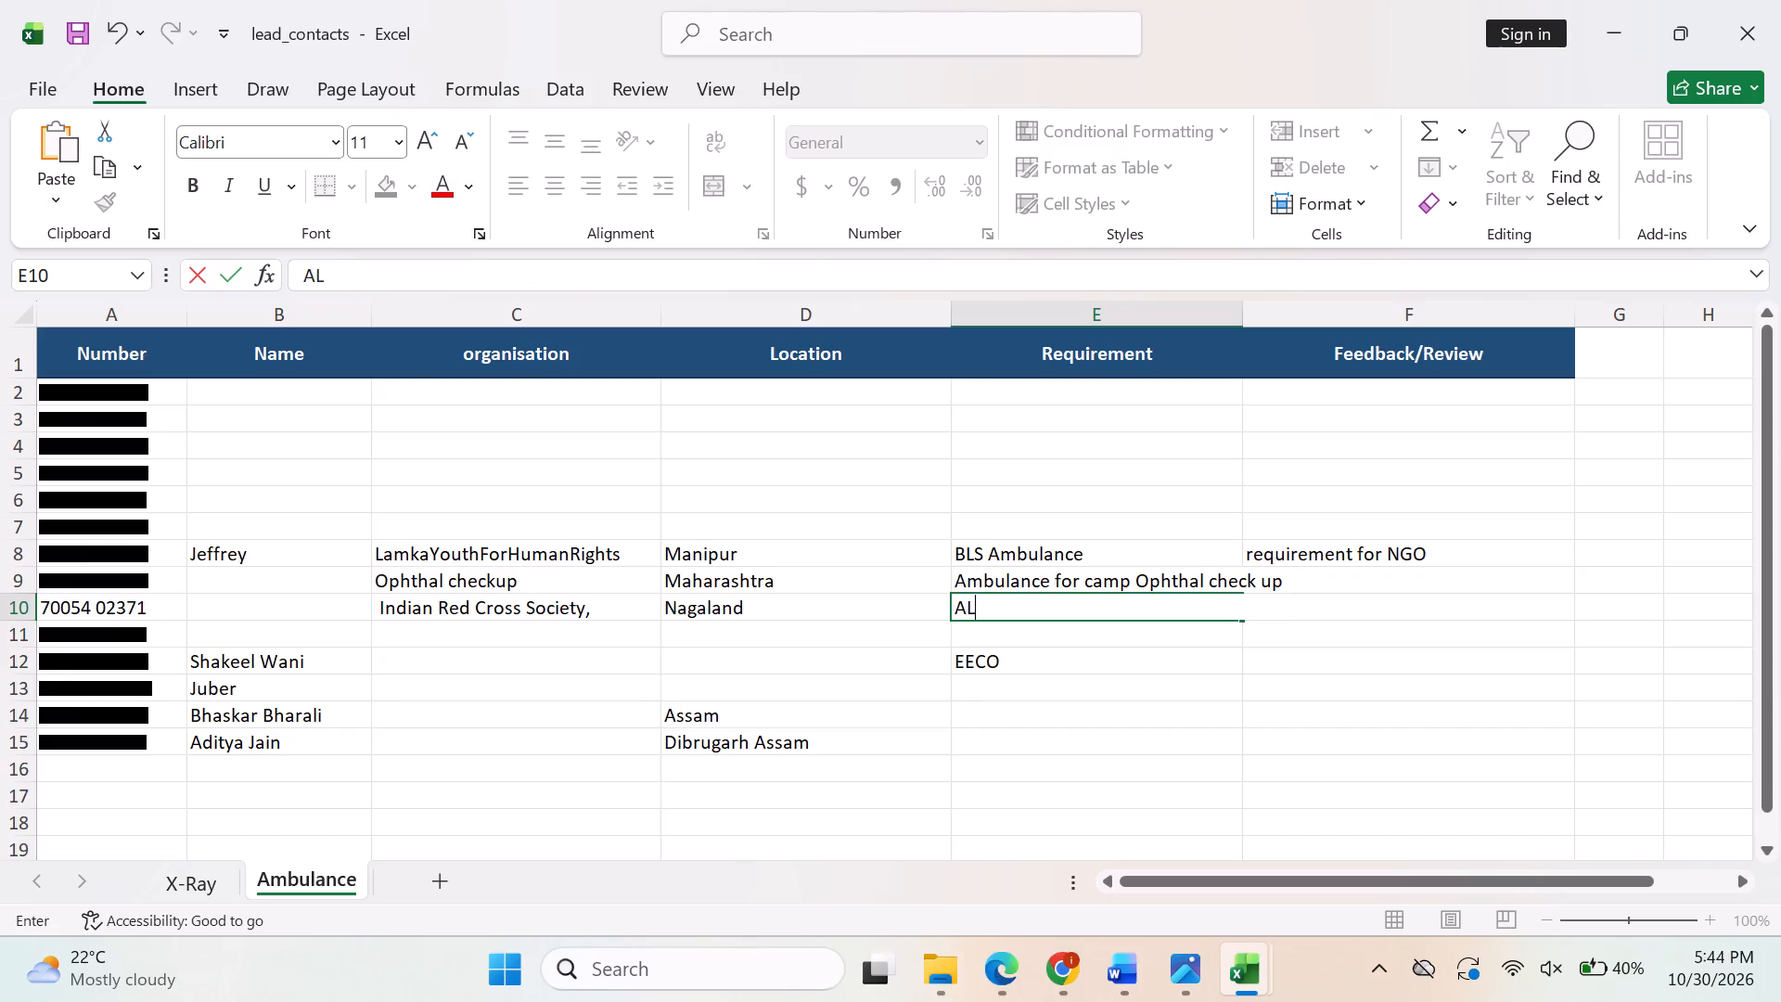
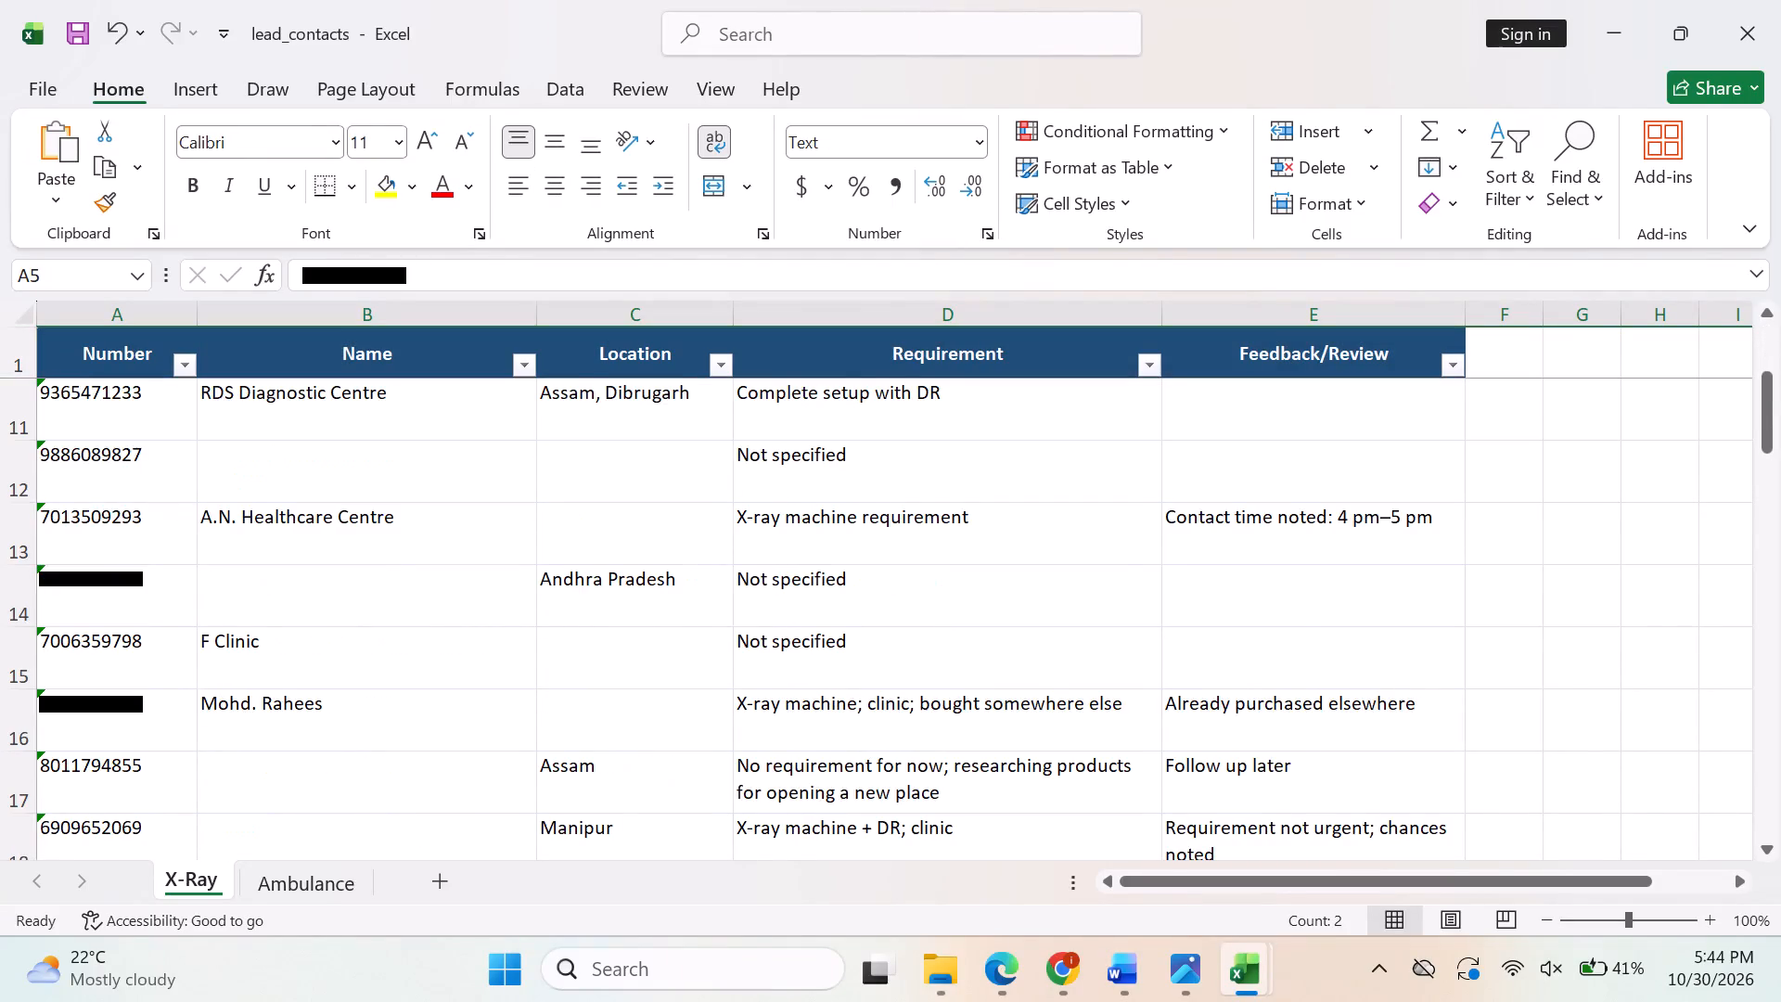
# Review the X-Ray sheet's lead entries, comparing their locations, requirements and feedback notes through to the last filled row.
pyautogui.scroll(-2, 548, 712)
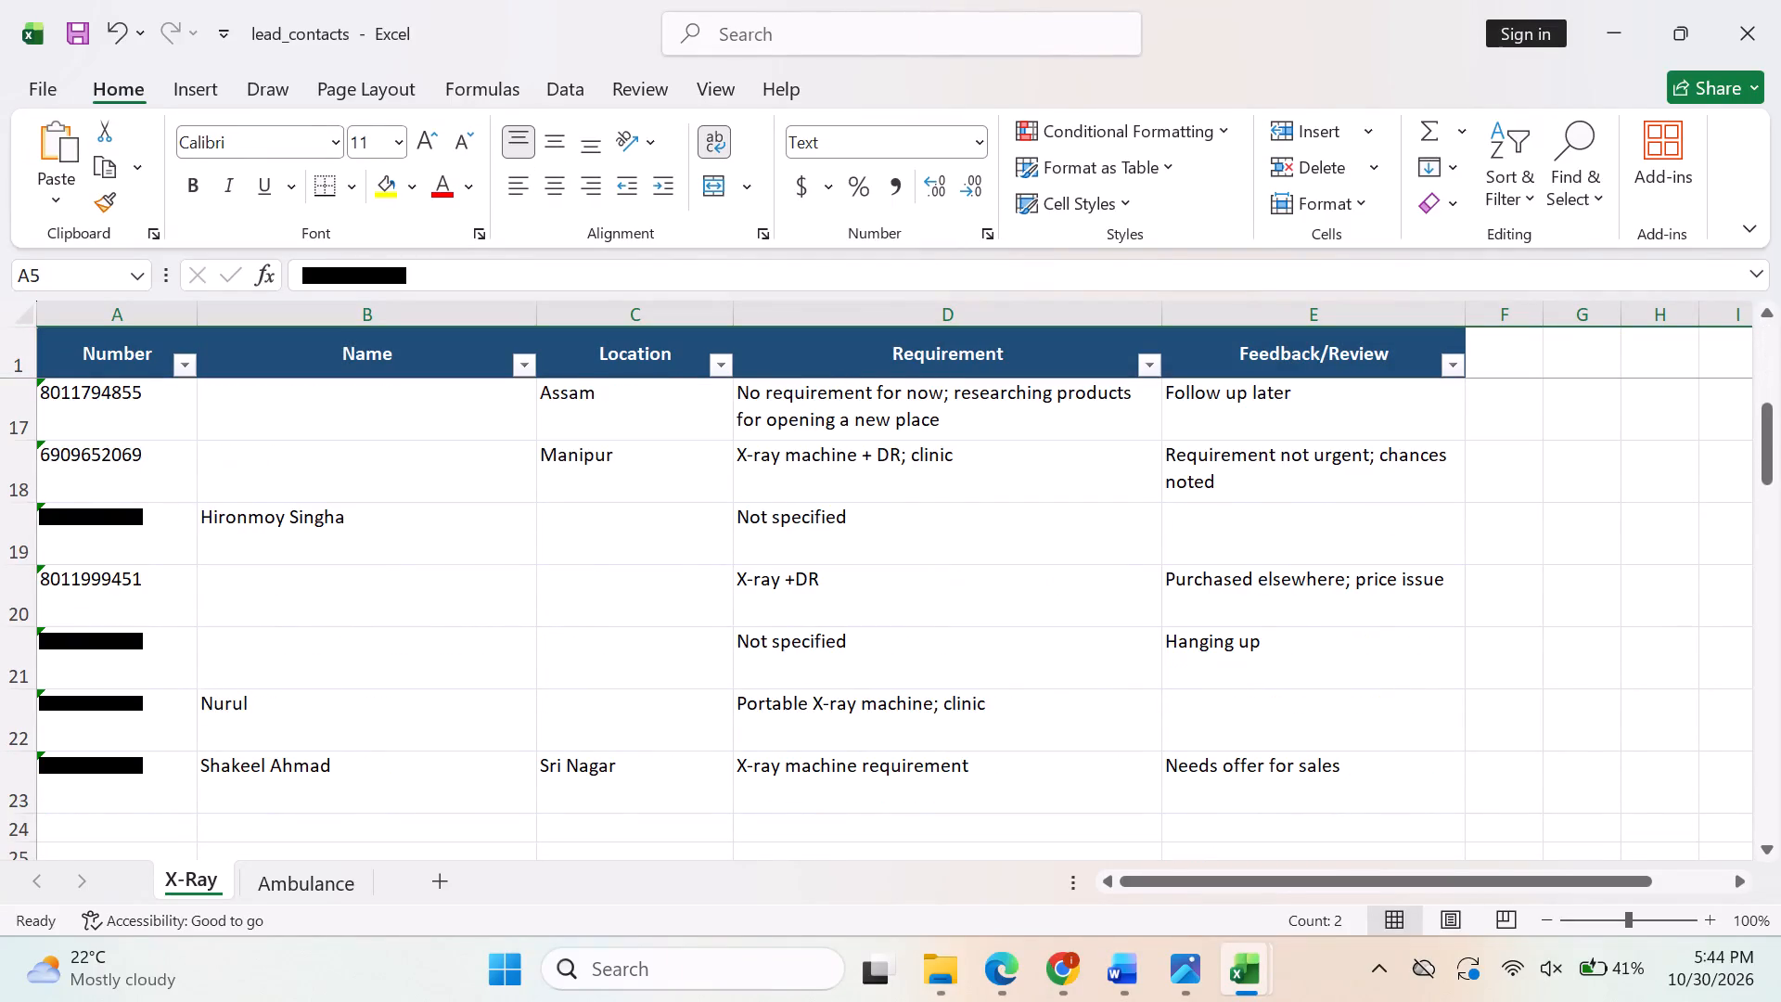
pyautogui.scroll(-1, 572, 711)
pyautogui.scroll(1, 572, 711)
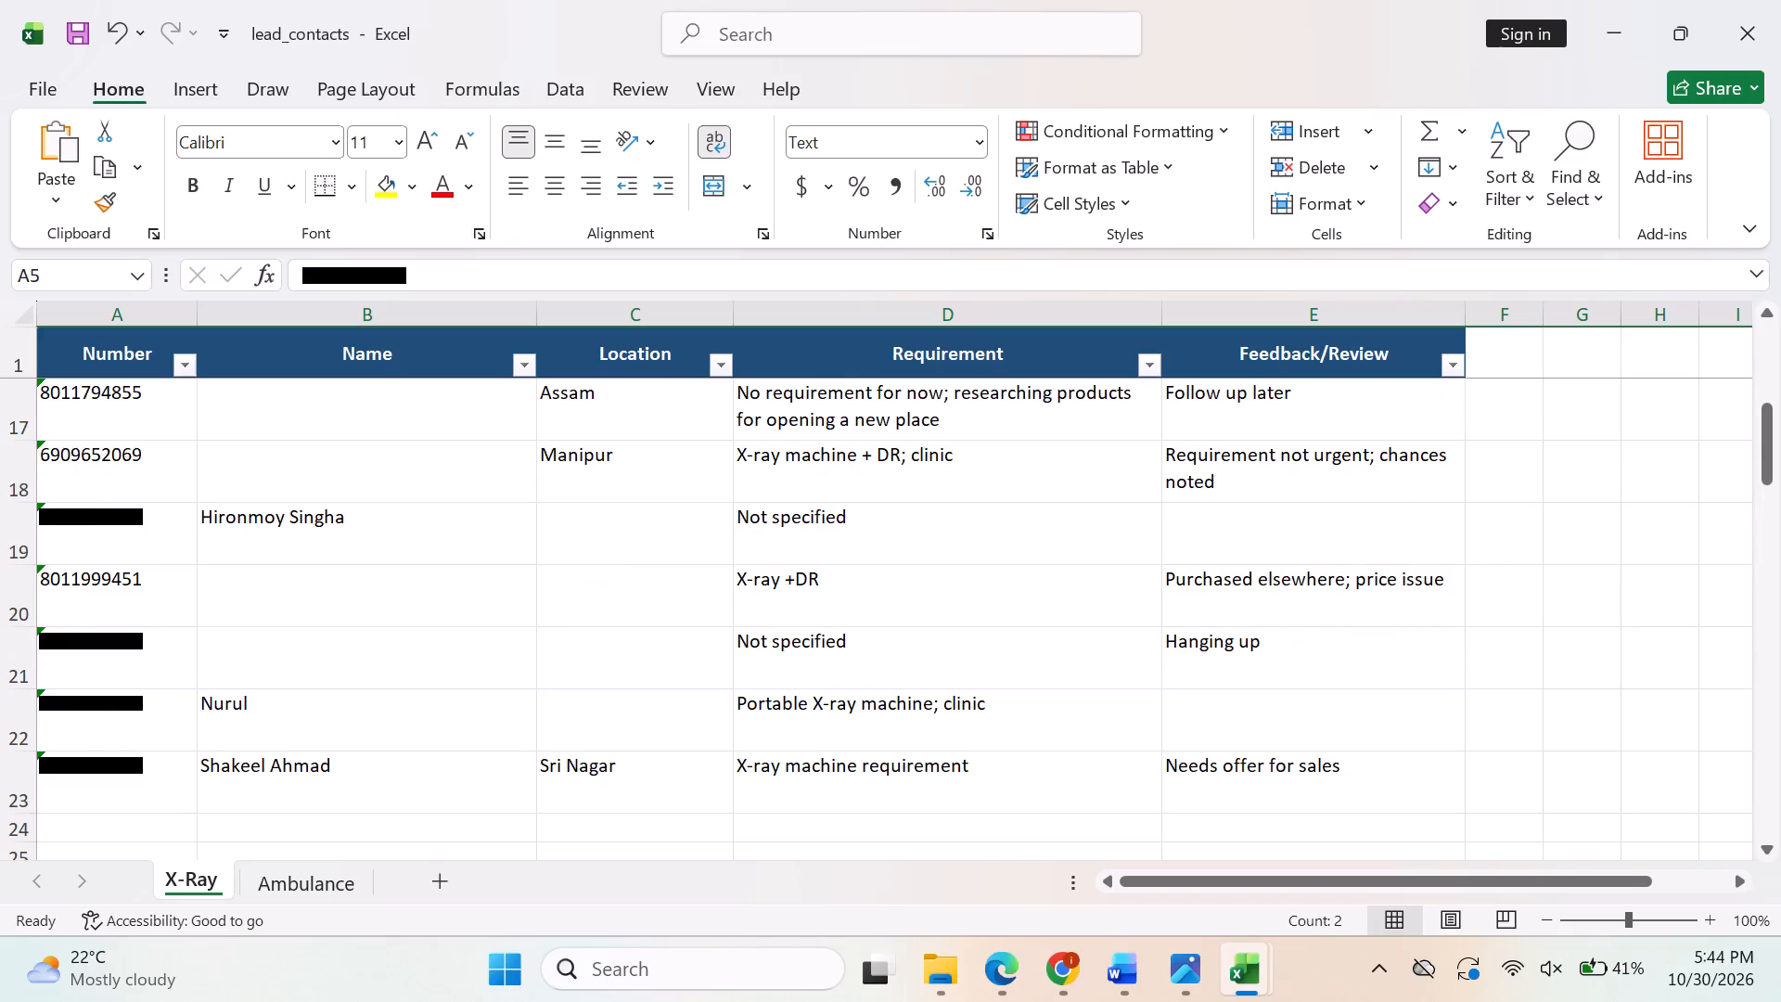
pyautogui.scroll(1, 572, 710)
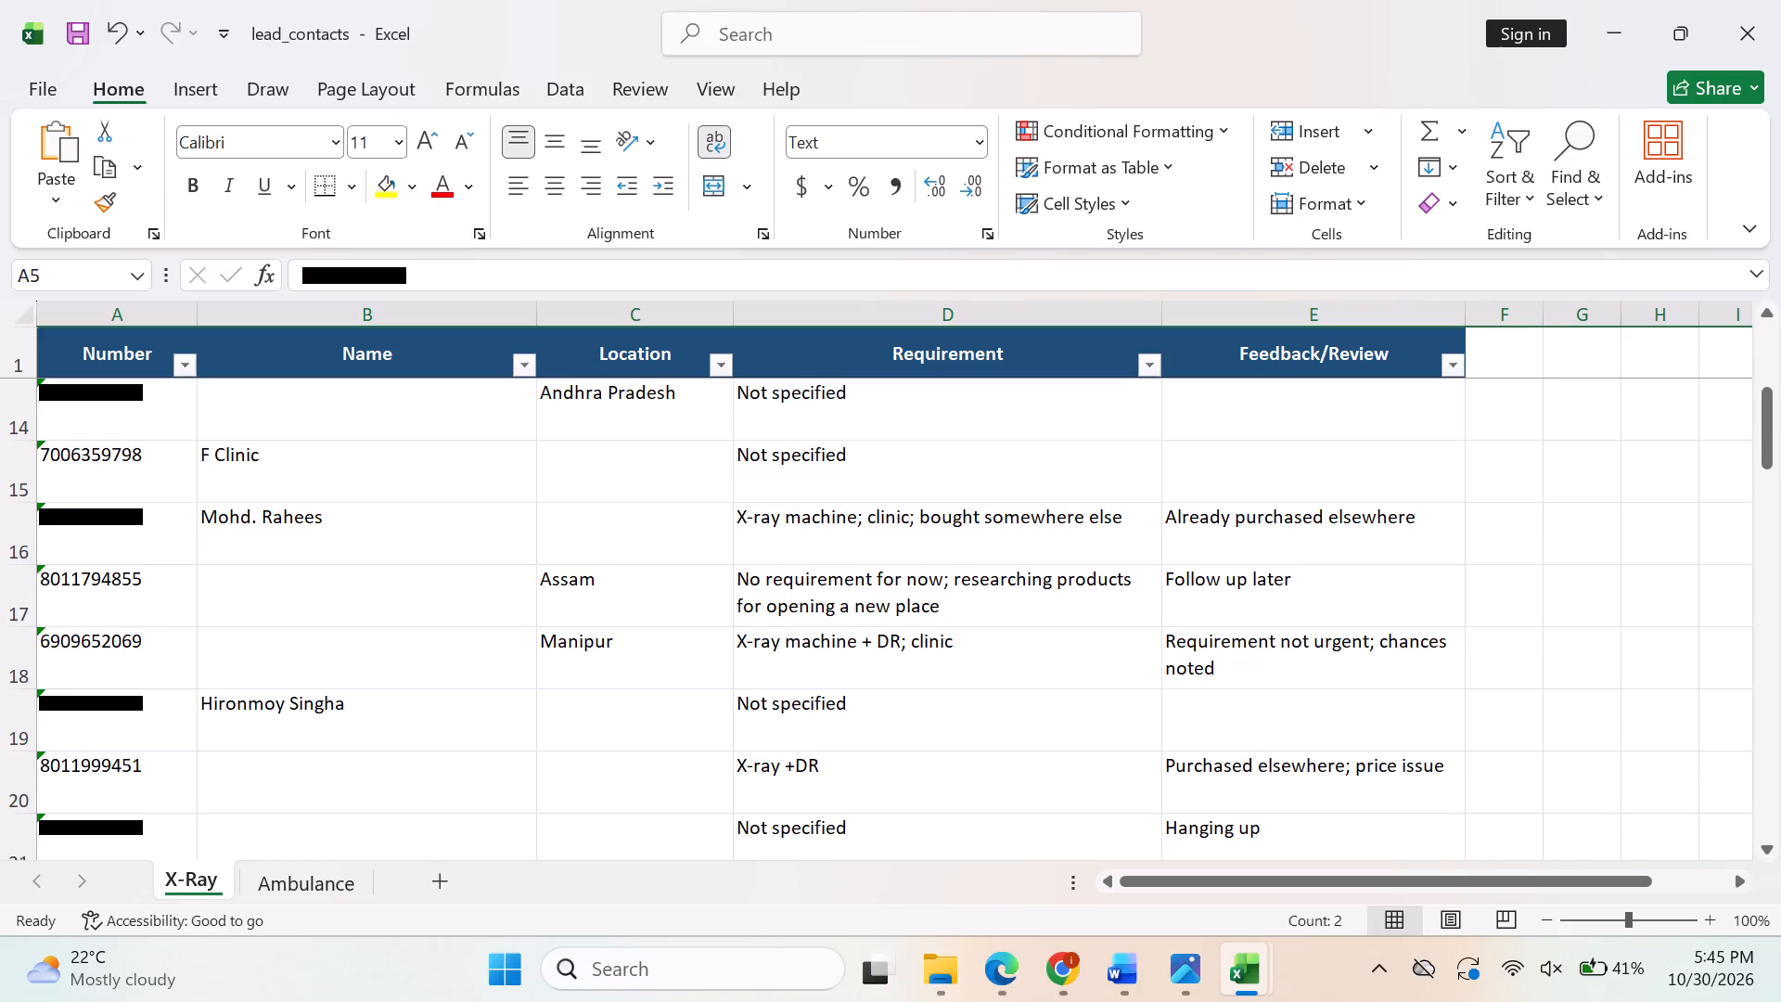
pyautogui.scroll(1, 572, 710)
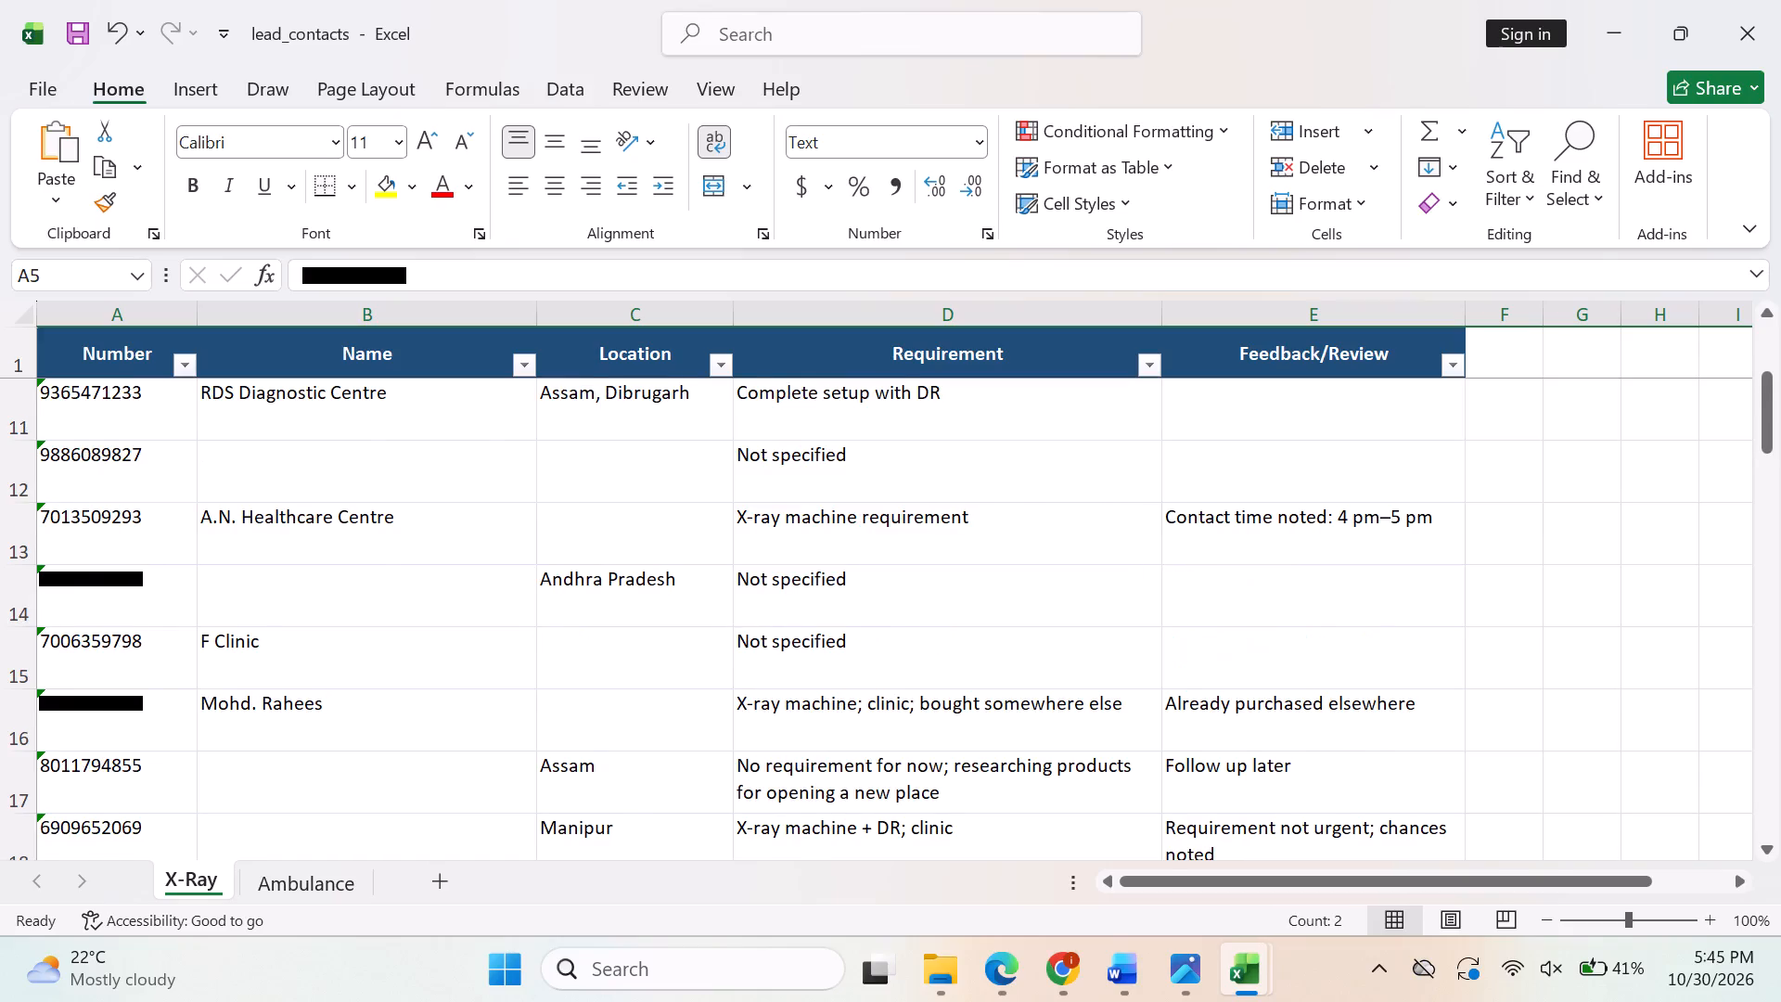
pyautogui.scroll(1, 572, 710)
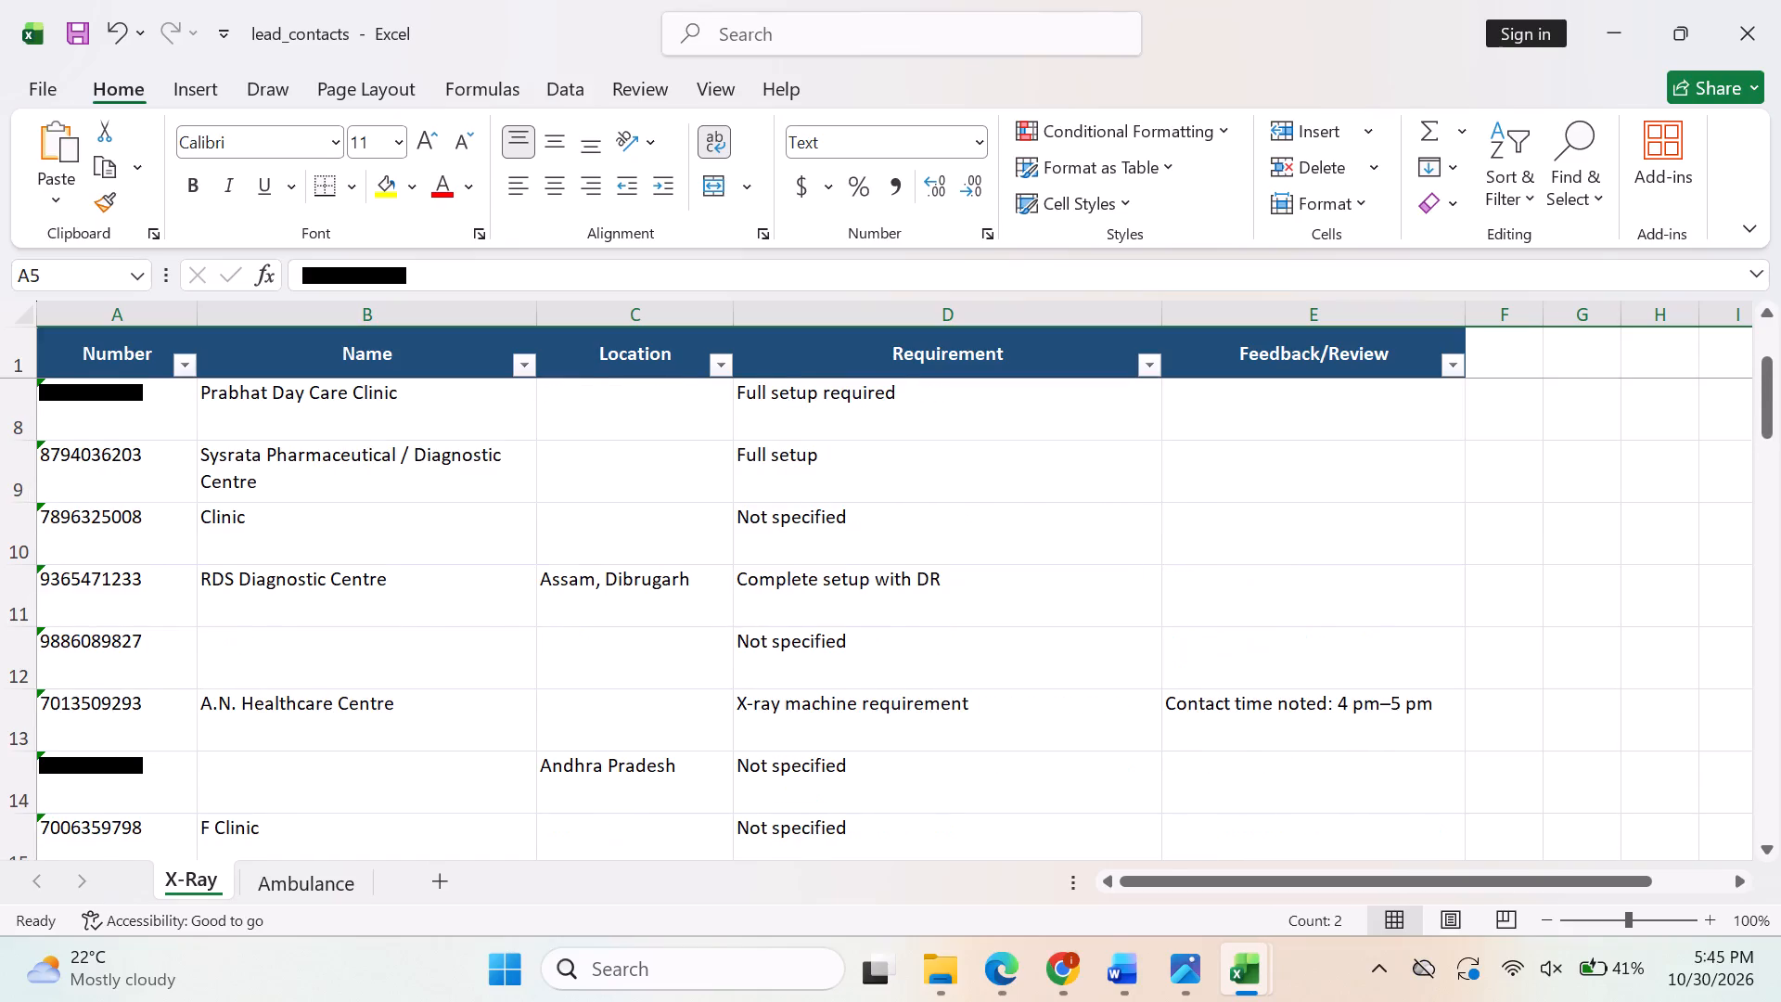
pyautogui.scroll(3, 572, 710)
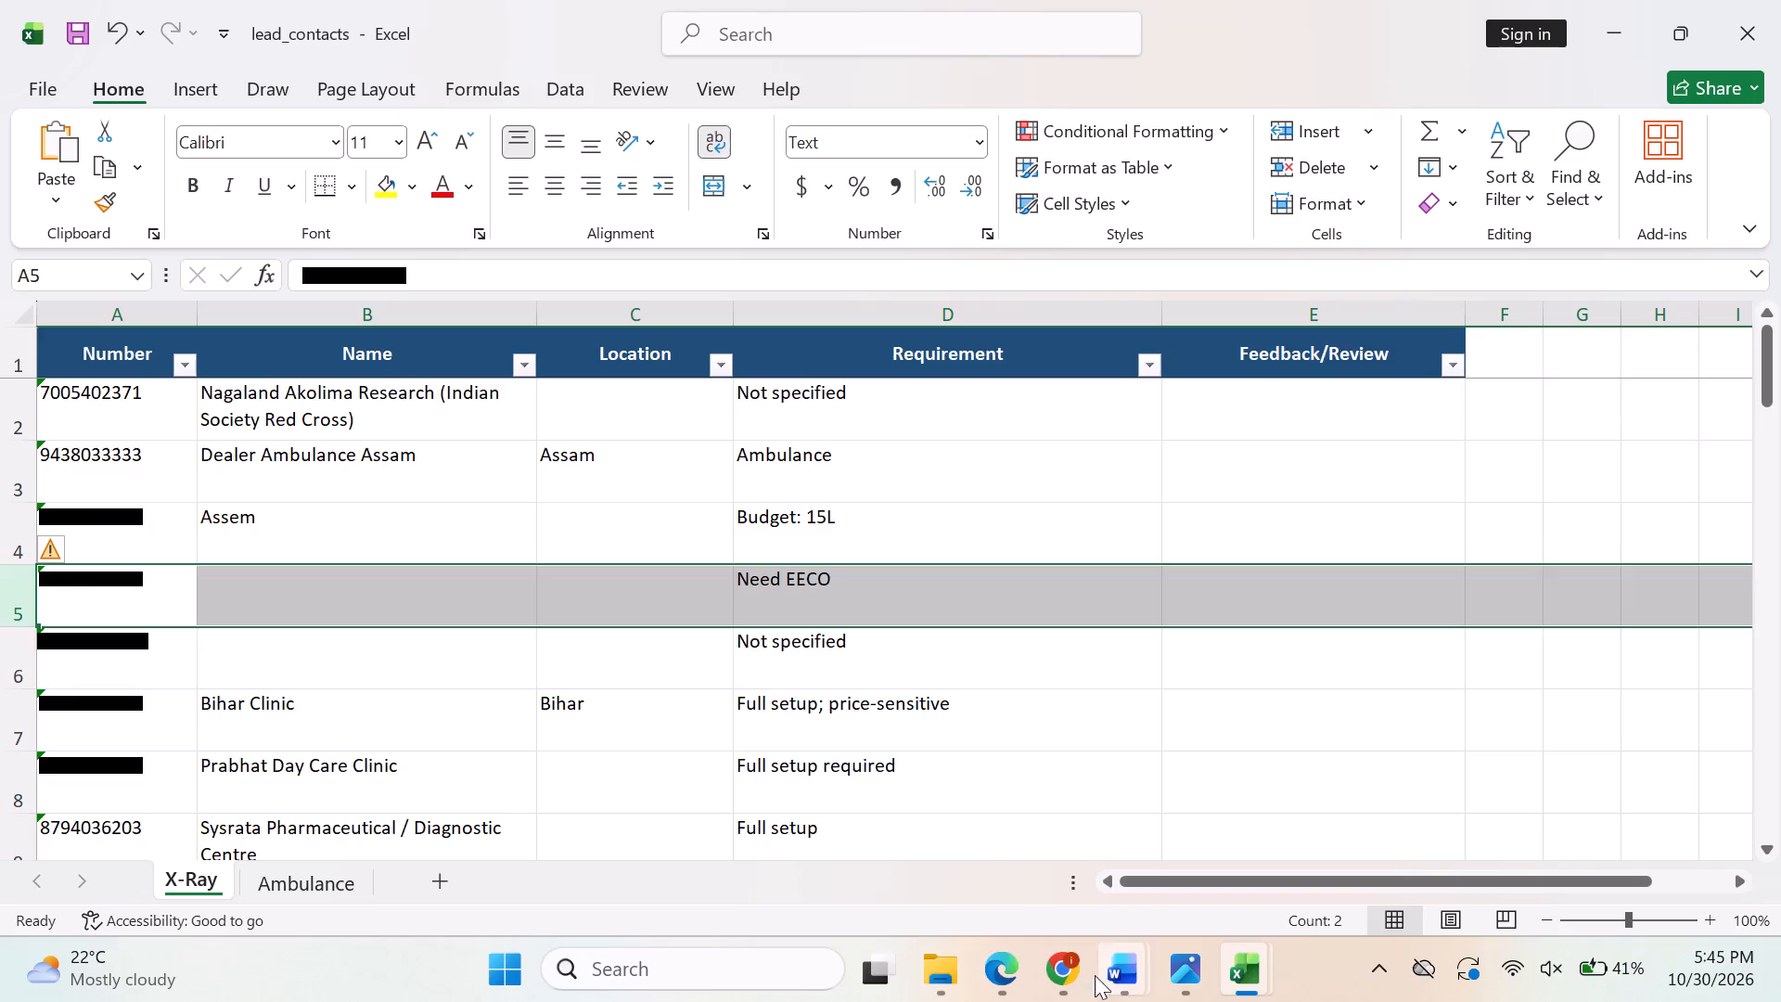
# On the Ambulance sheet, enter "Price issue" as the requirement for the Assam lead in row 14, checking the X-Ray sheet's wording for reference.
pyautogui.click(334, 886)
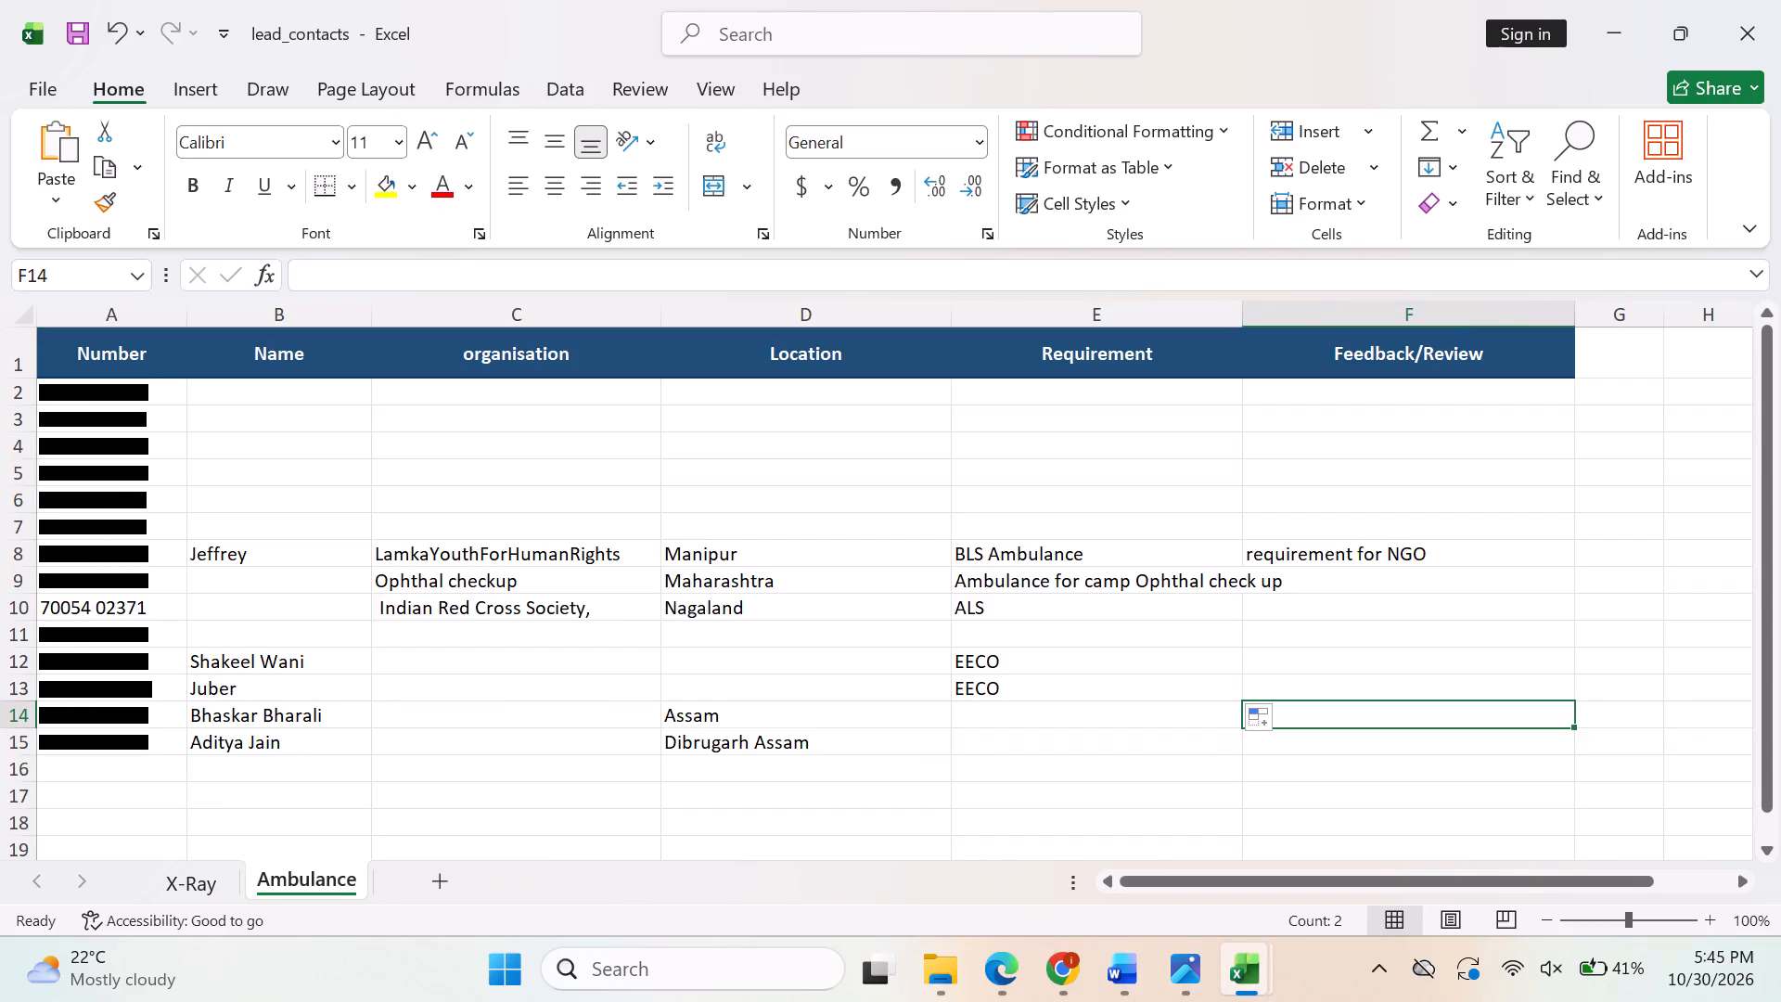
pyautogui.click(978, 722)
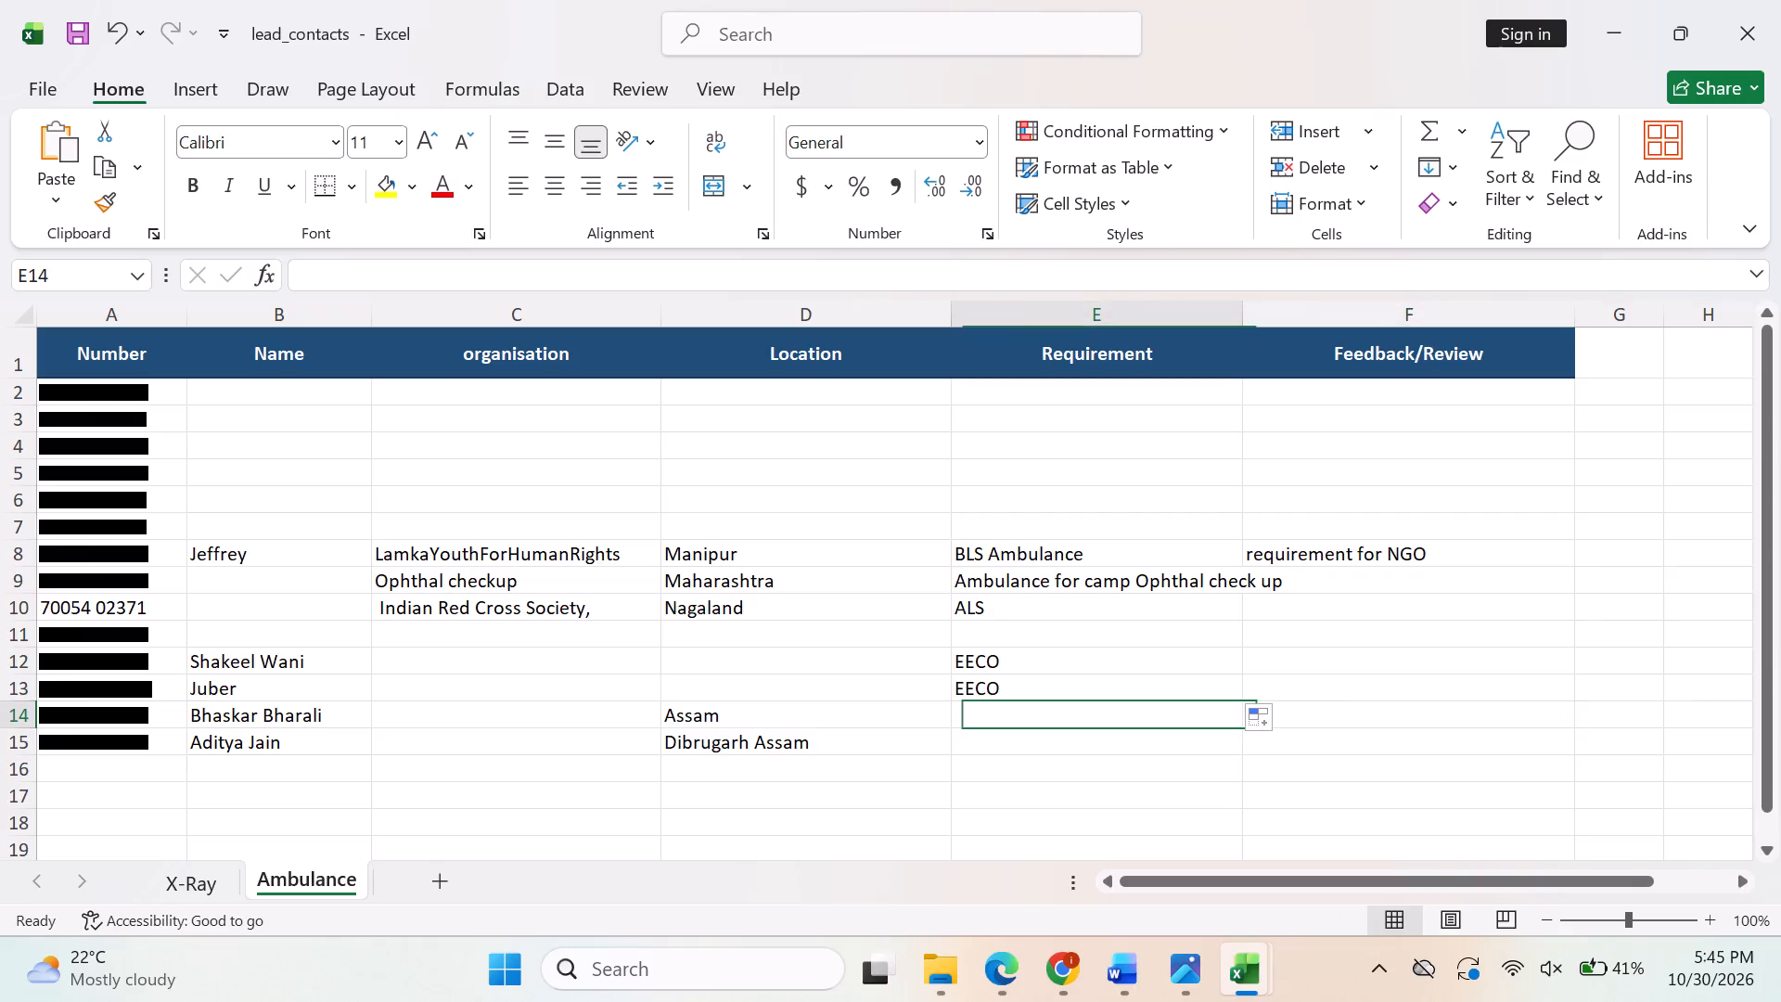
pyautogui.press('p')
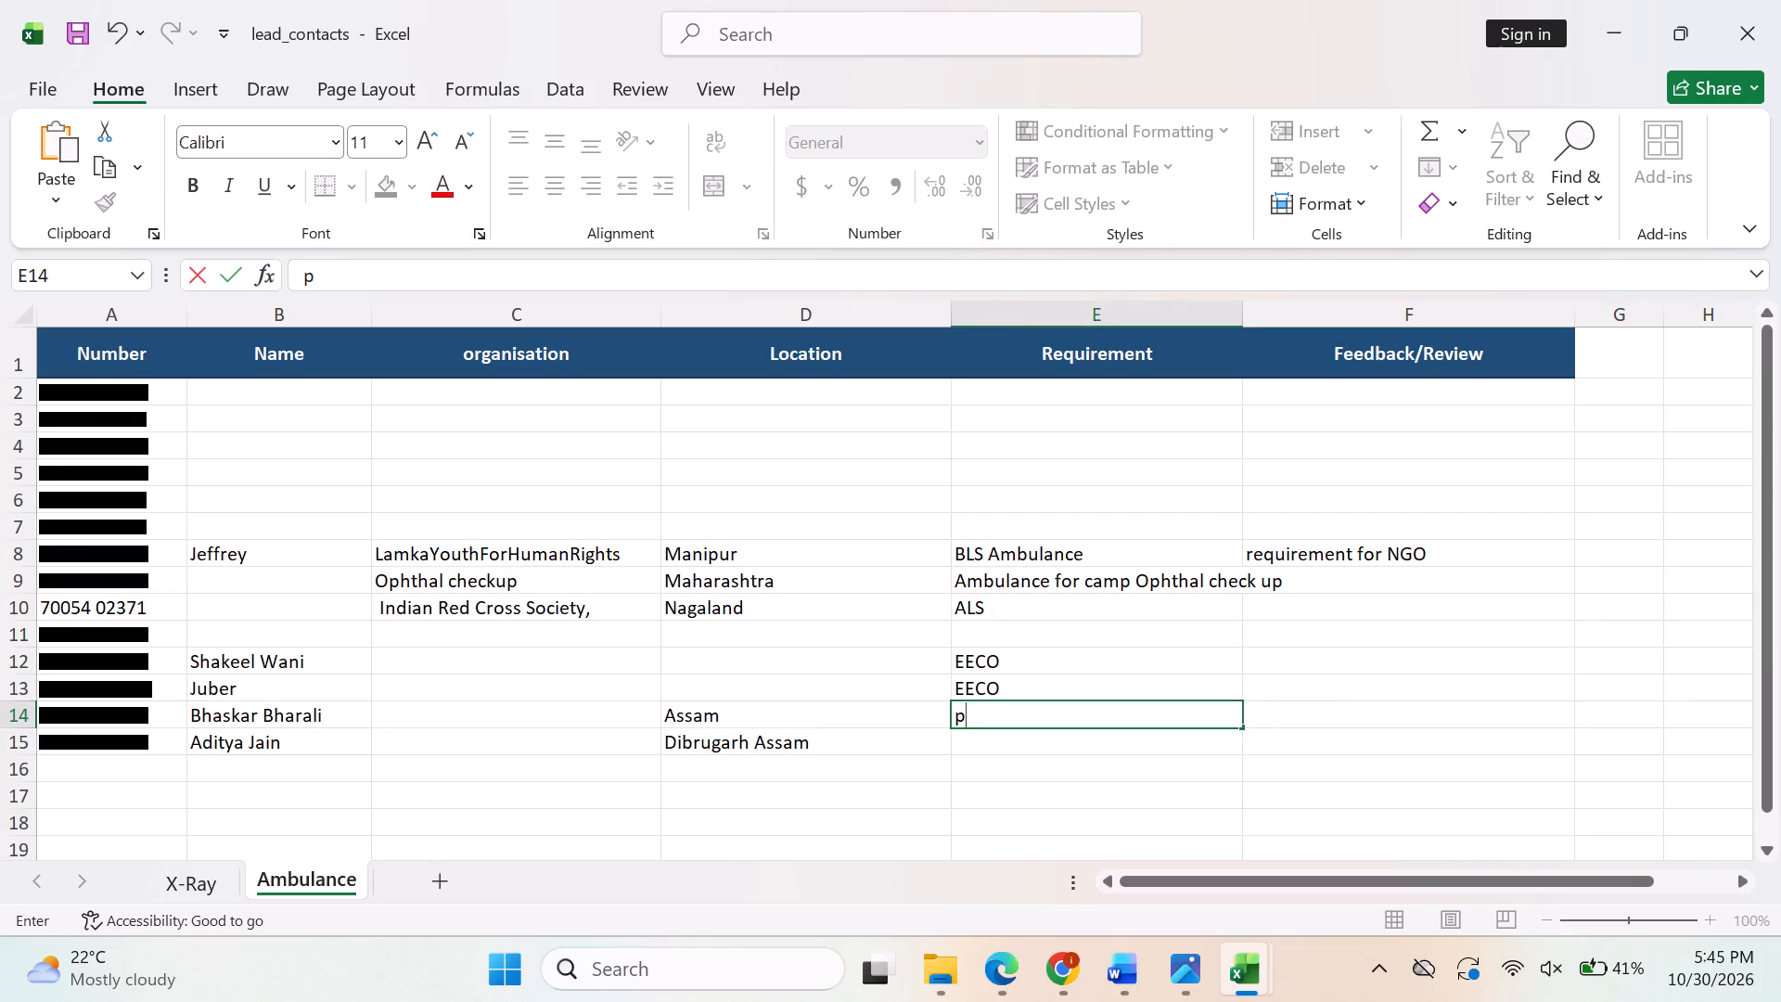
pyautogui.press('p')
pyautogui.write('rice')
pyautogui.press('space')
pyautogui.write('is')
pyautogui.click(215, 884)
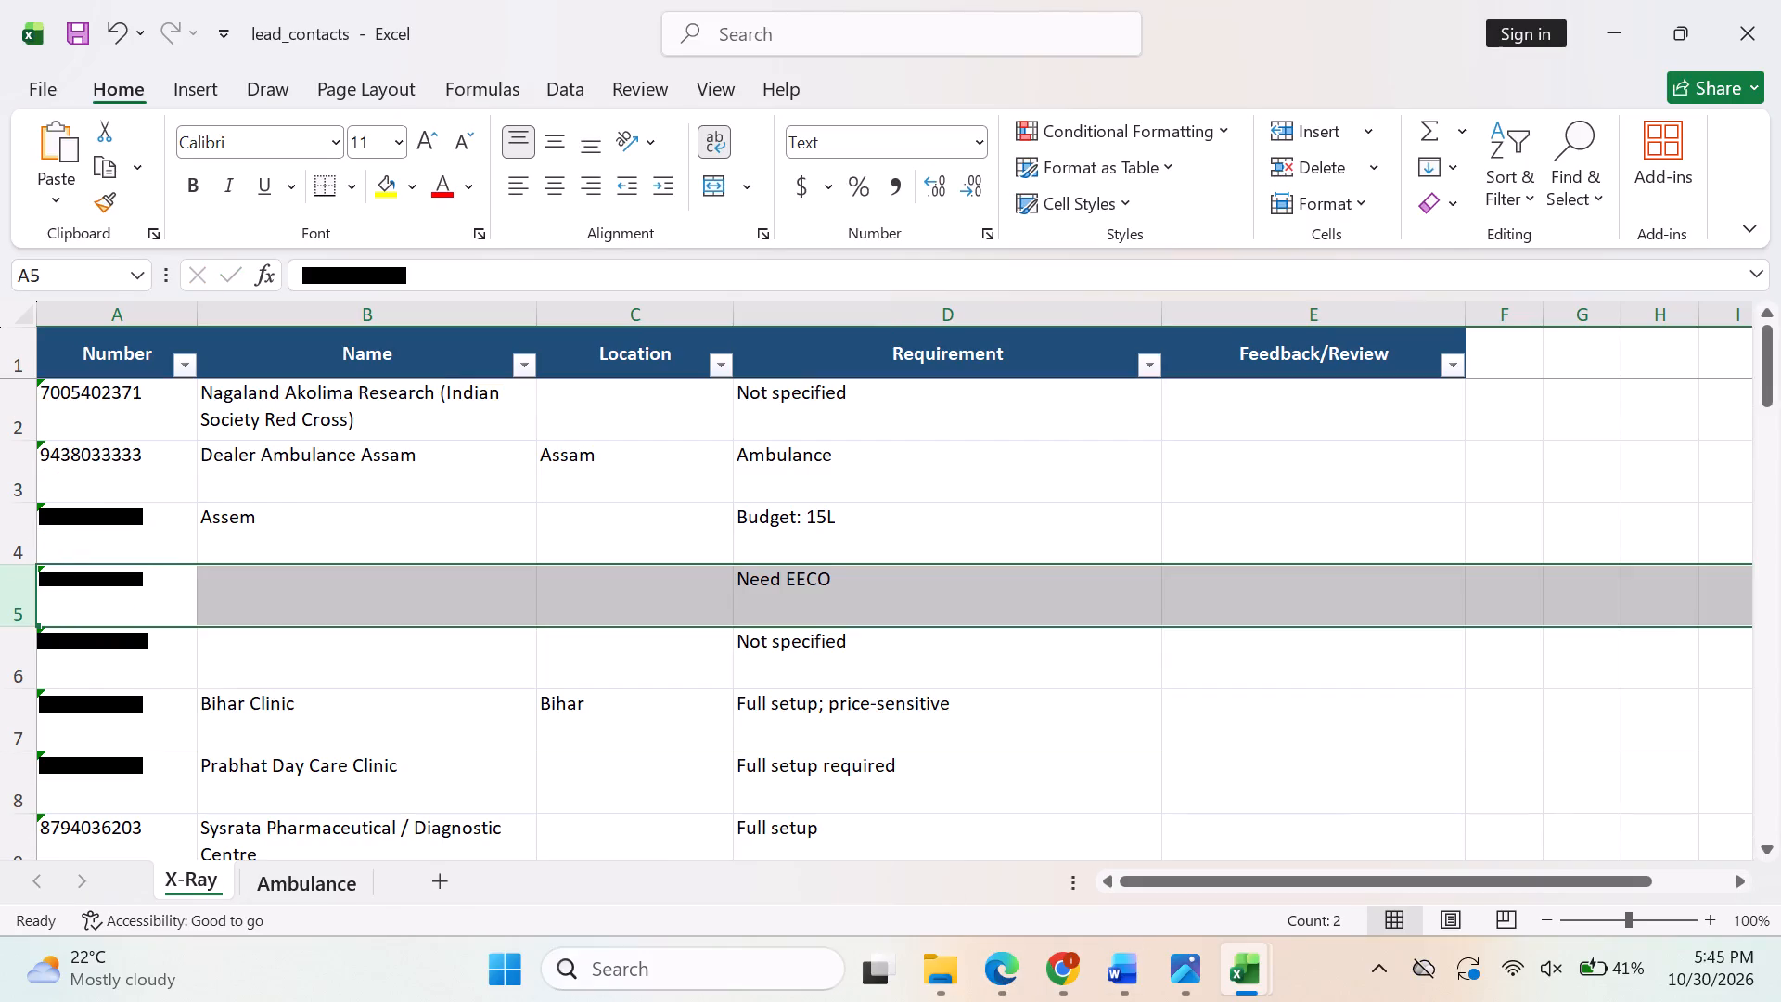
pyautogui.click(754, 726)
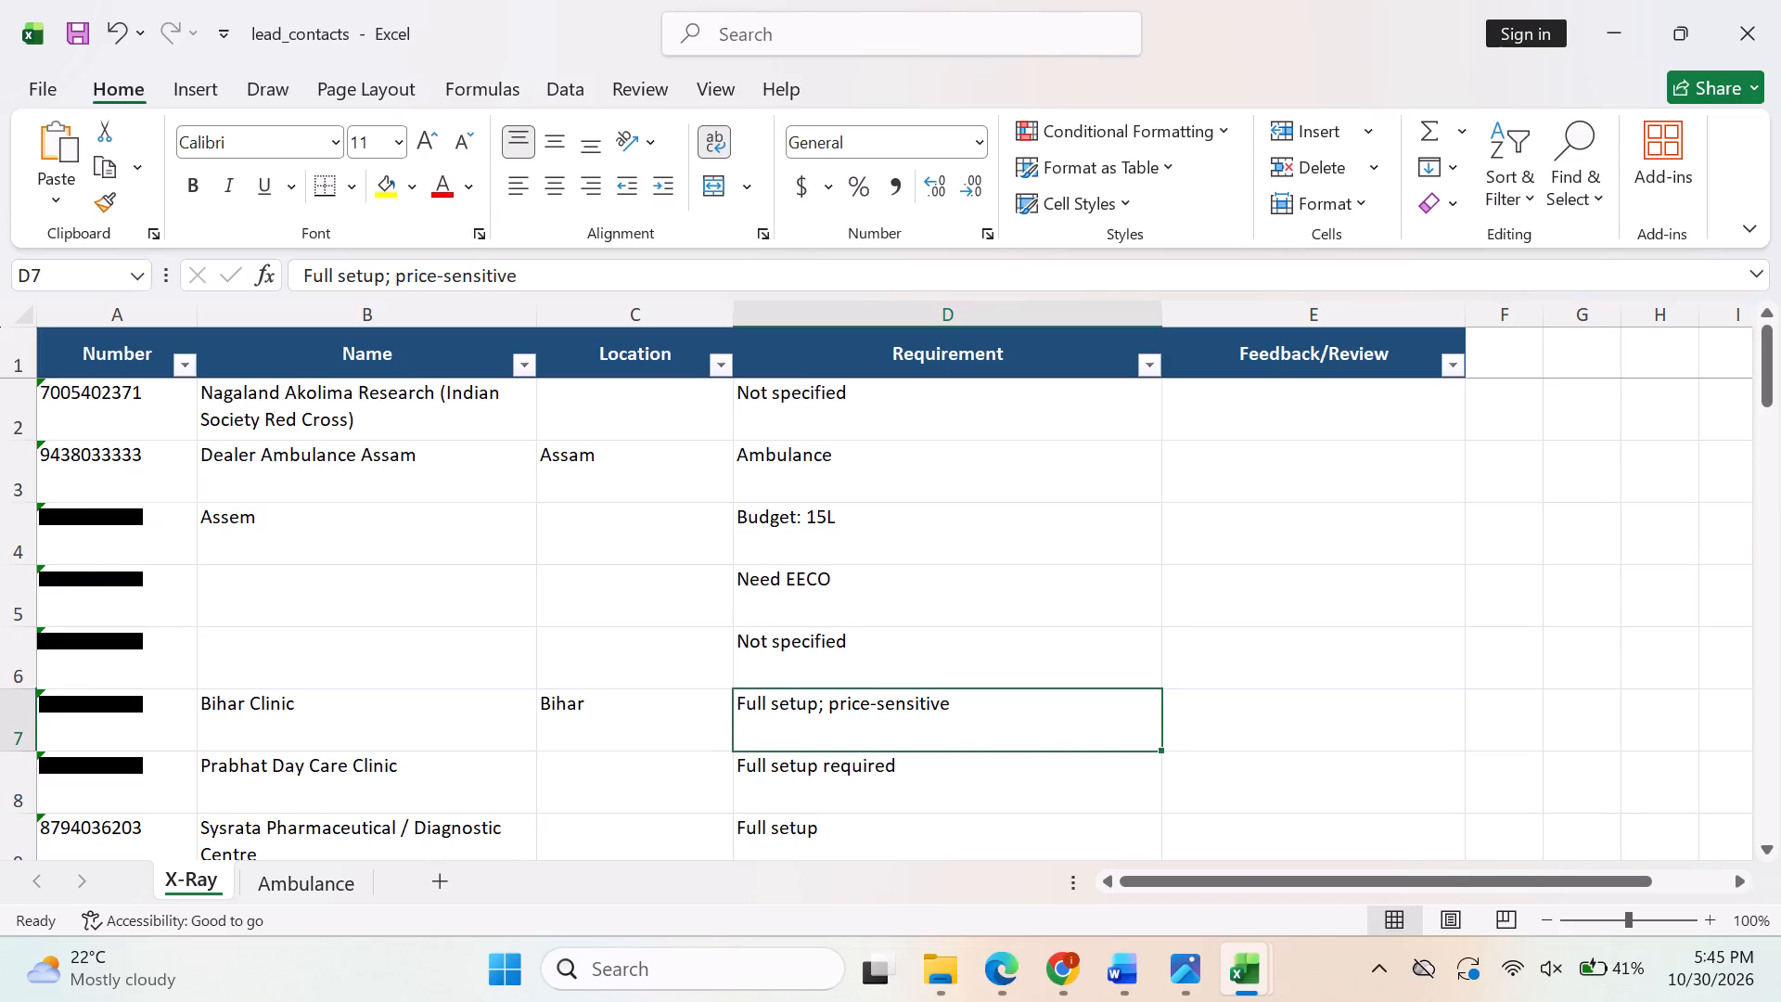
pyautogui.click(1332, 896)
pyautogui.click(349, 874)
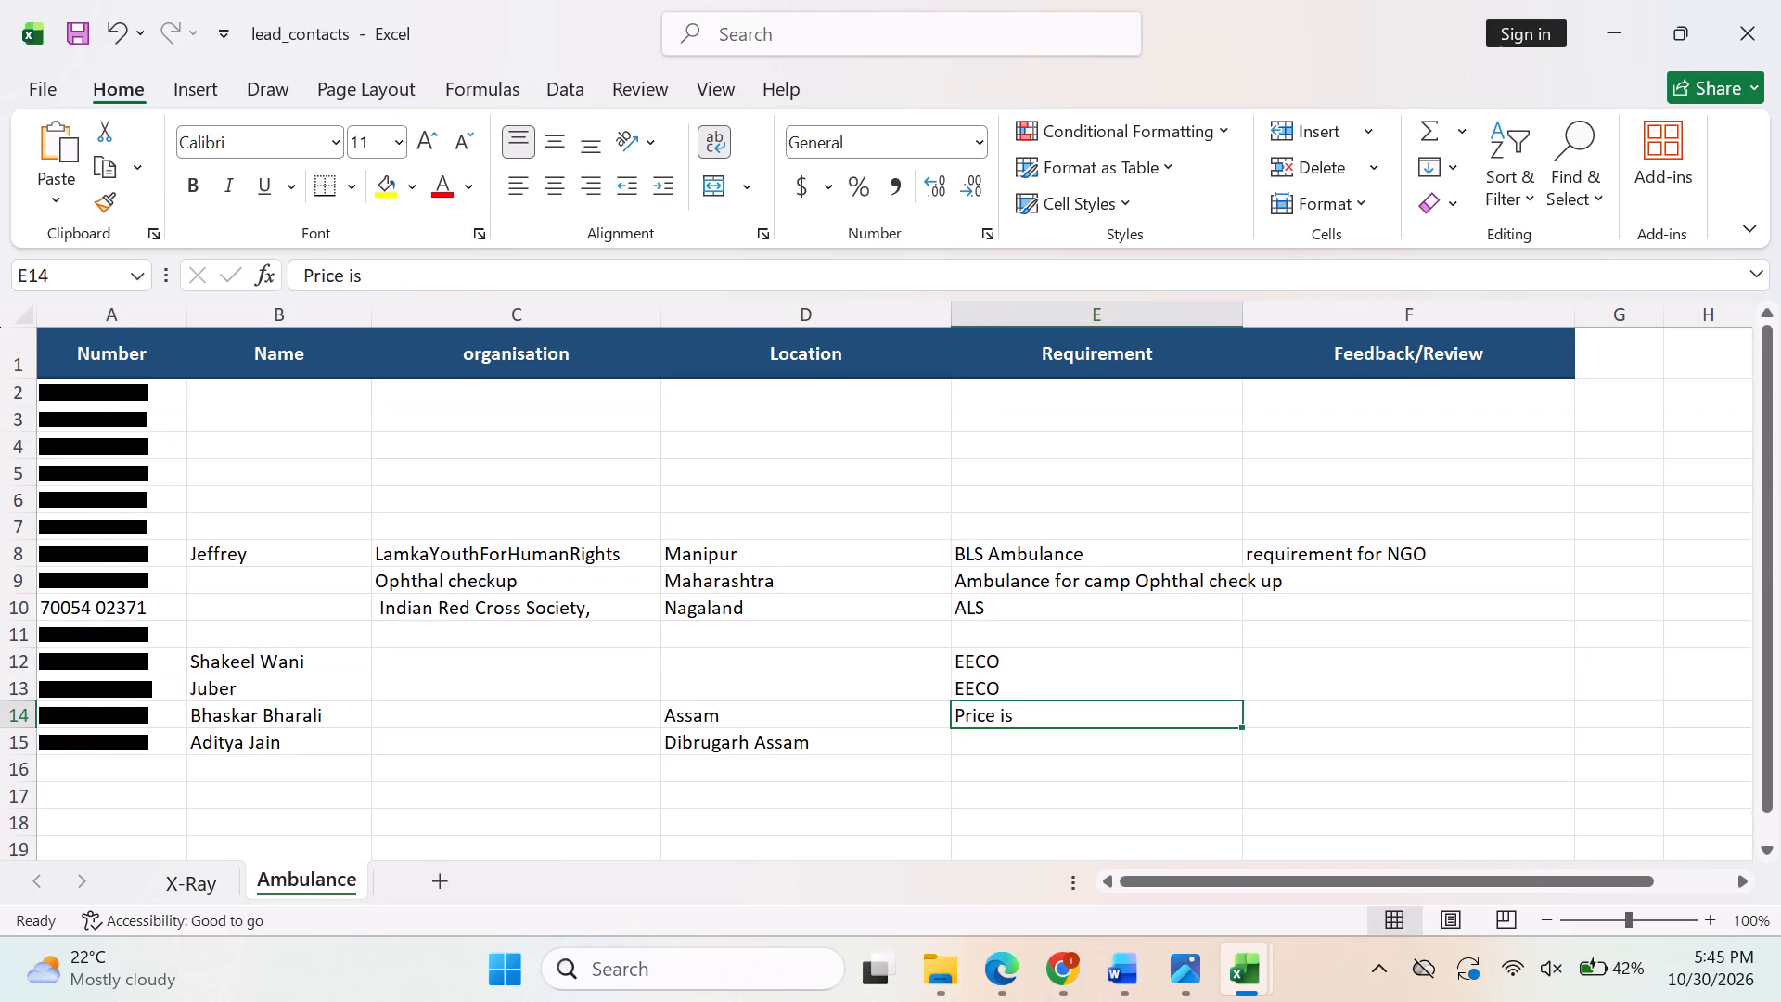
pyautogui.doubleClick(1023, 716)
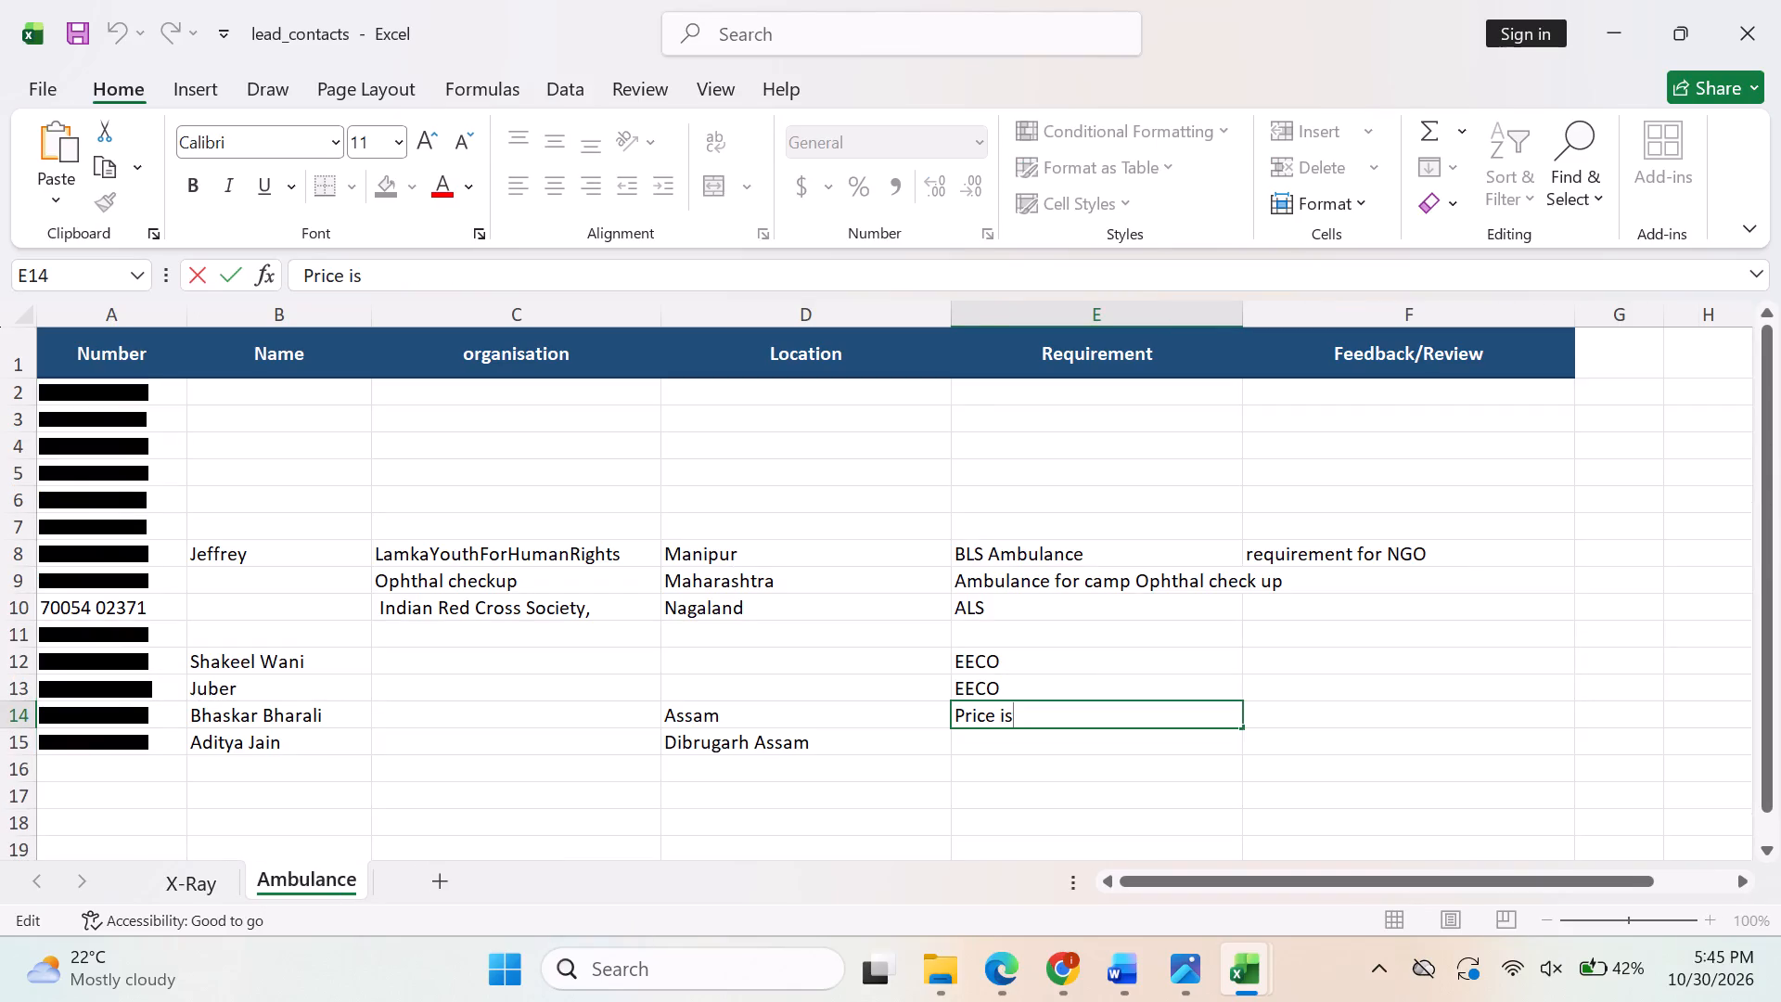
pyautogui.press('BackSpace')
pyautogui.press('BackSpace')
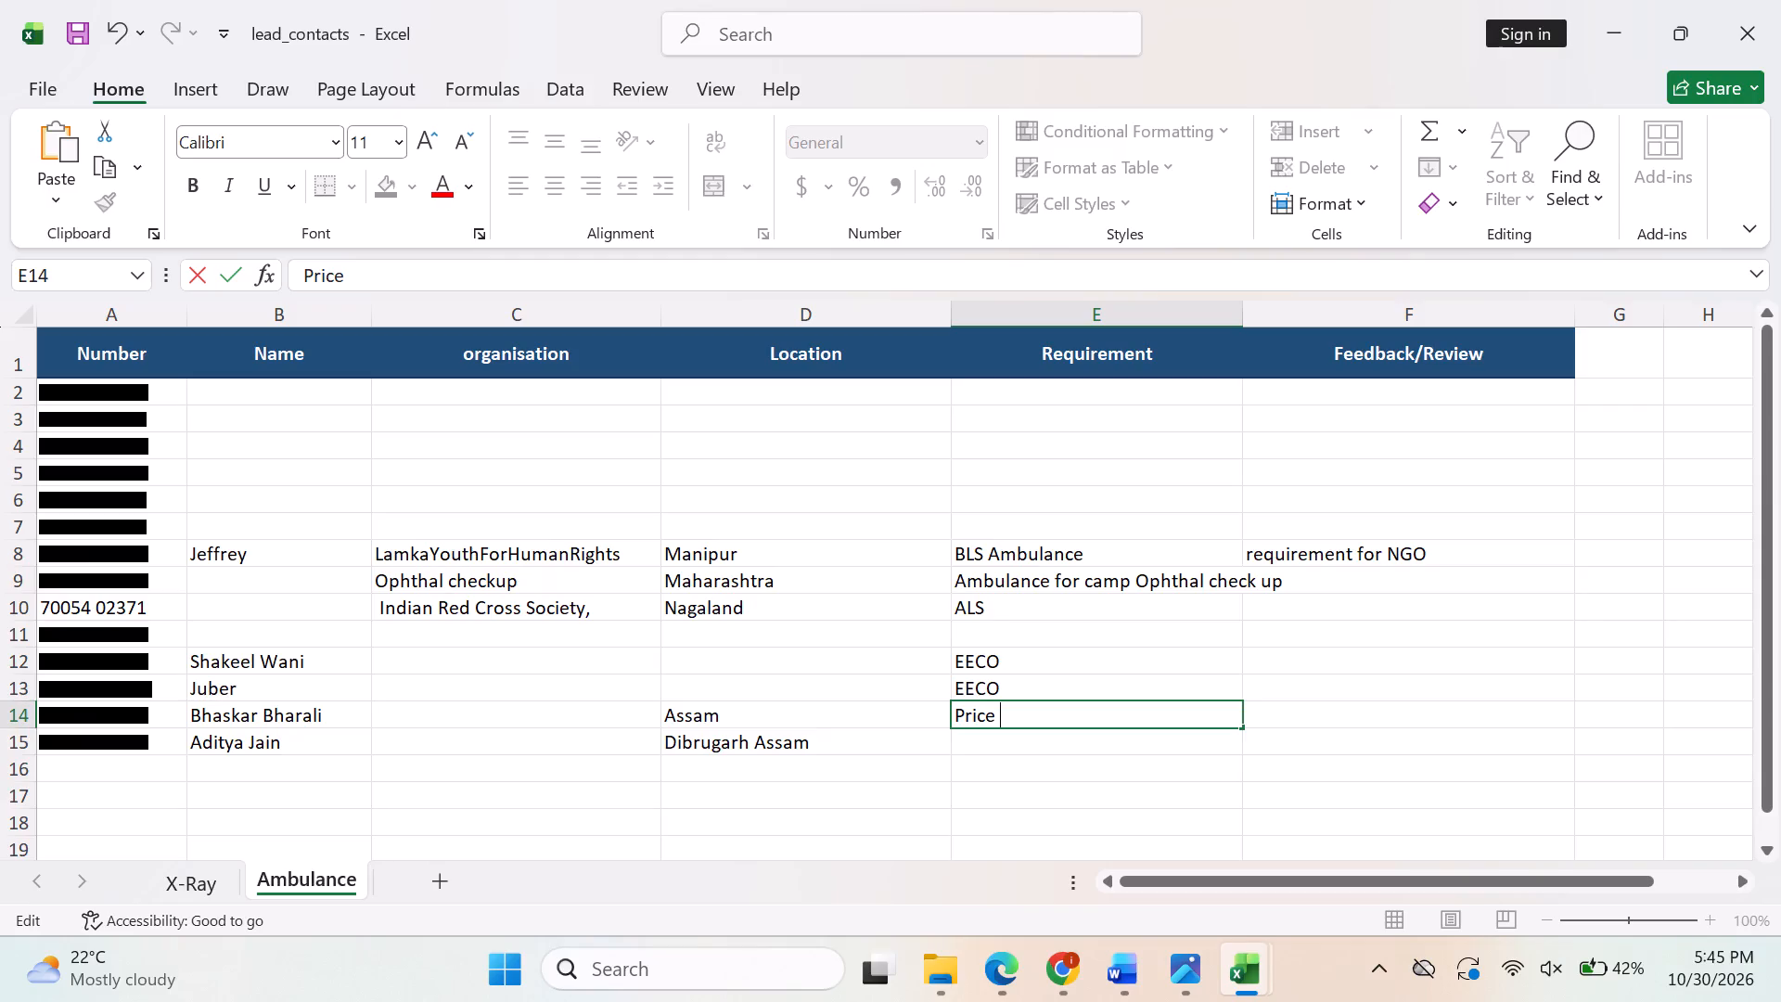
pyautogui.write('issue')
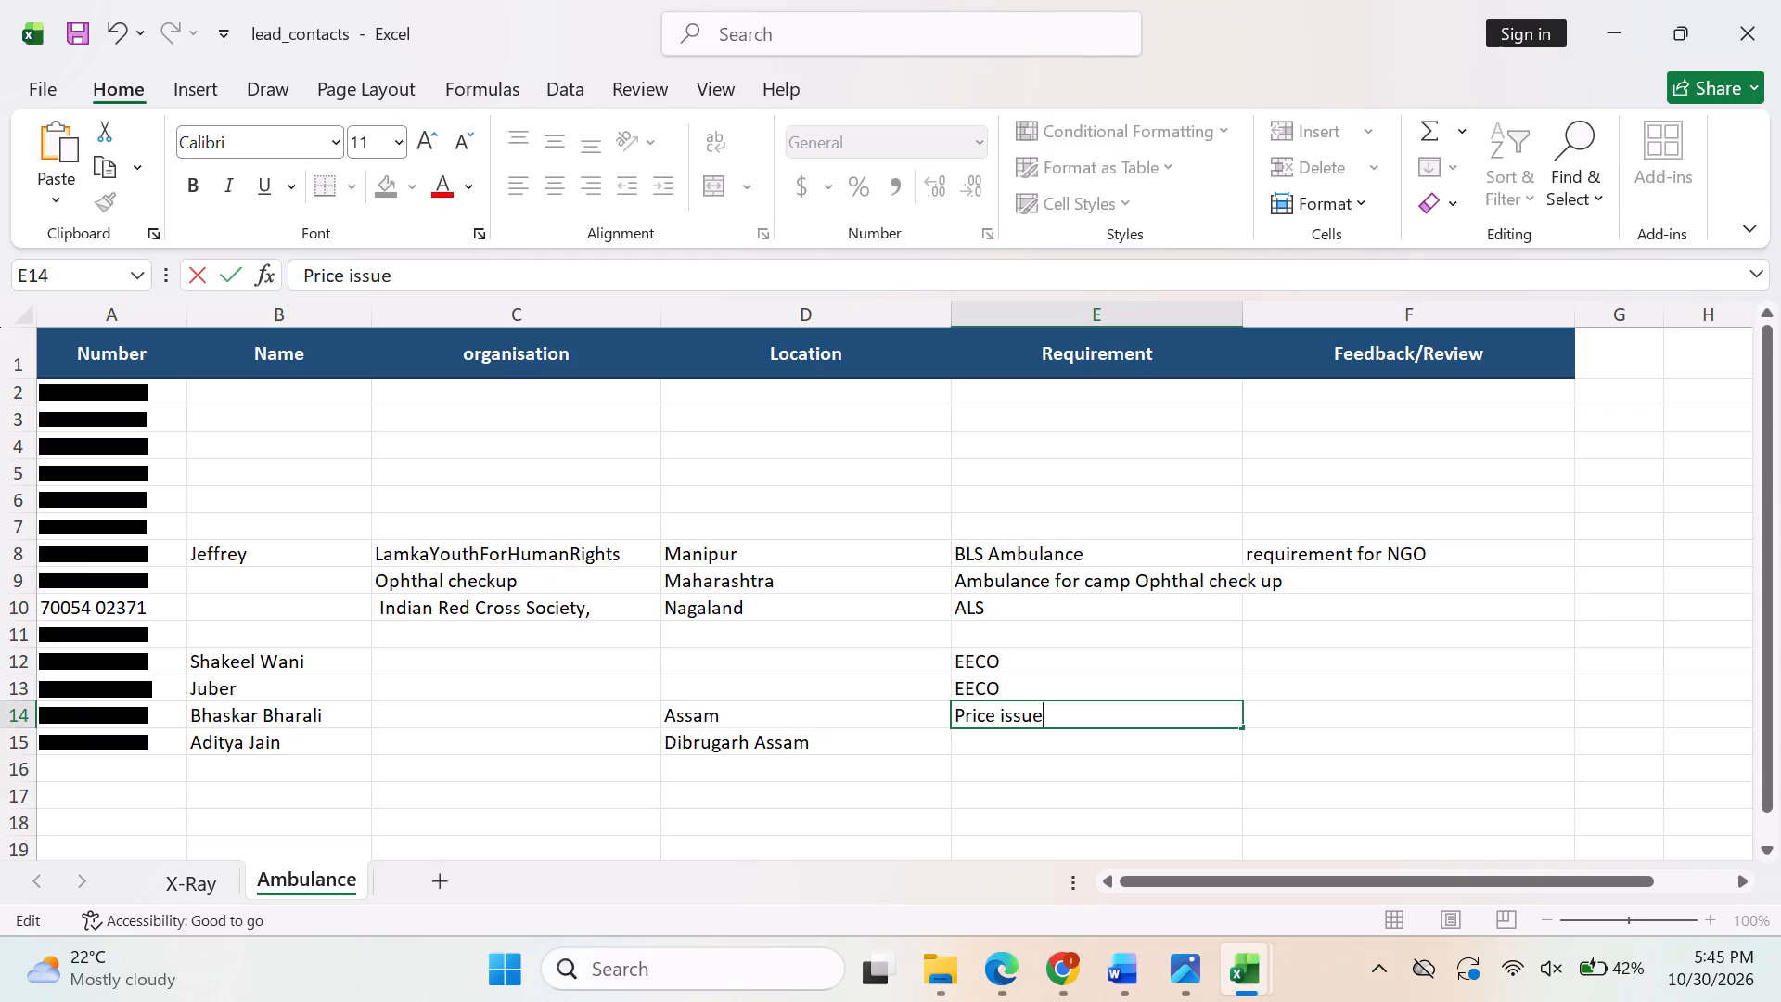
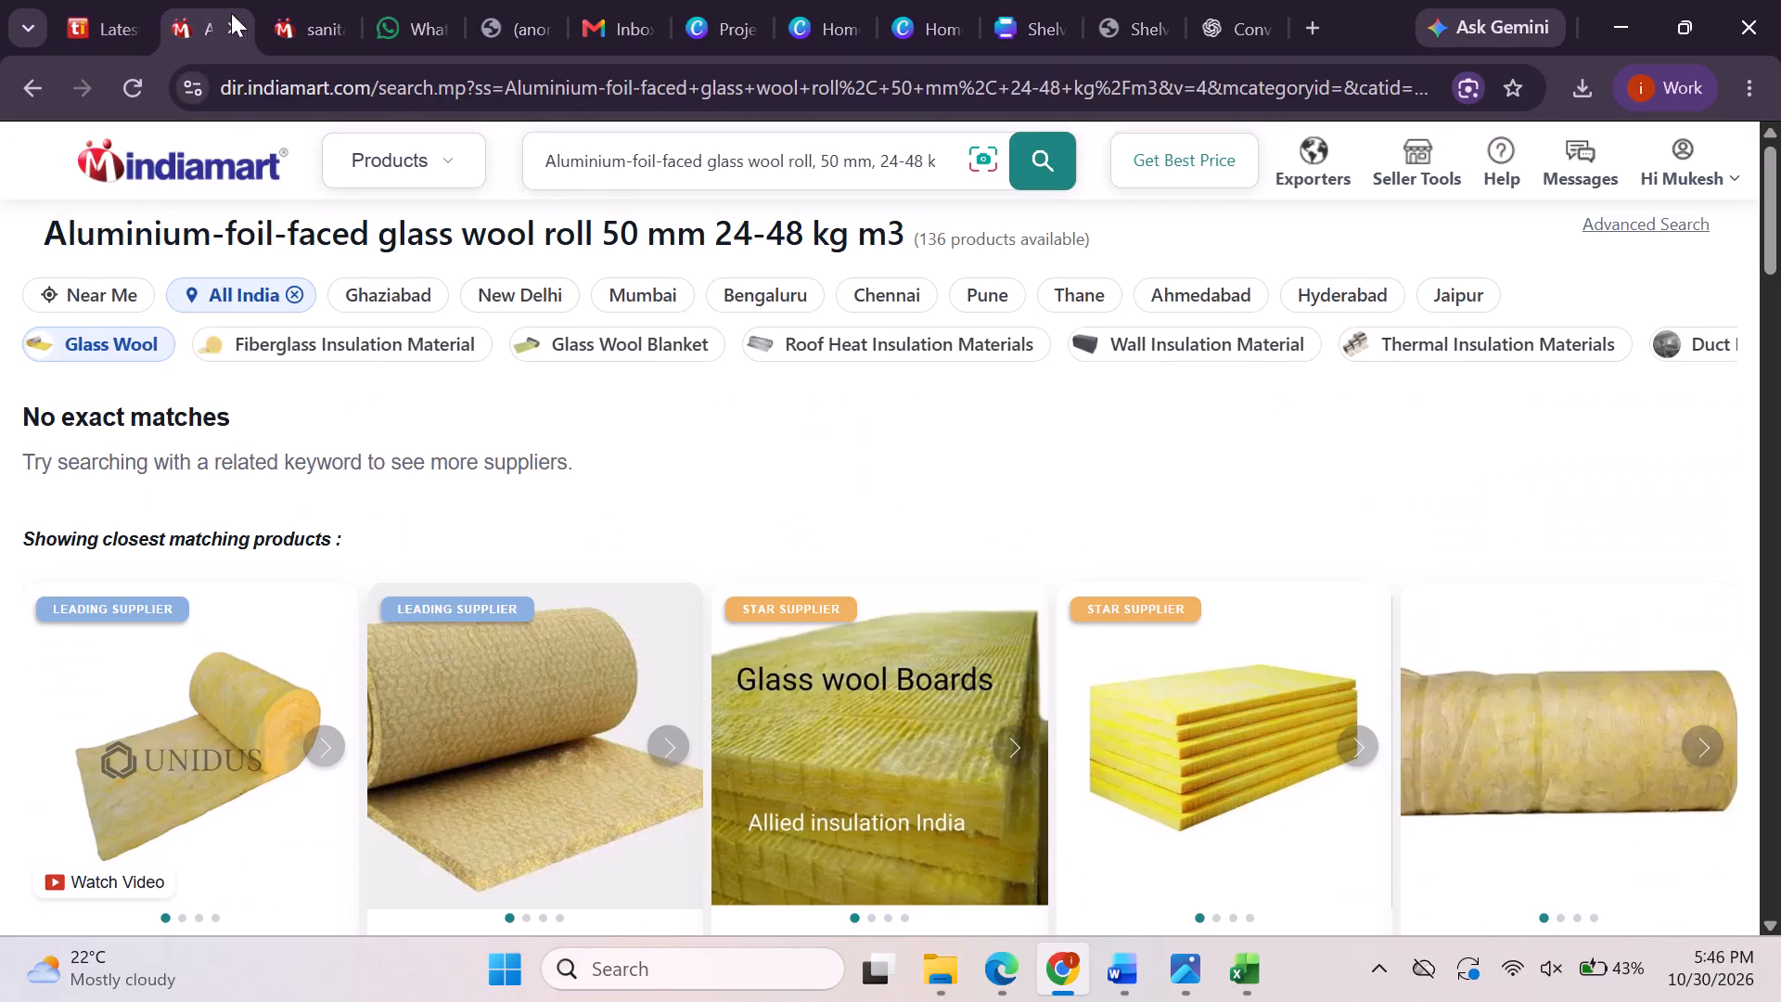
# Open the IndiaMART Lead Manager and read the Energy Saving & Allied Products conversation and the other glass wool leads in the list.
pyautogui.click(10, 87)
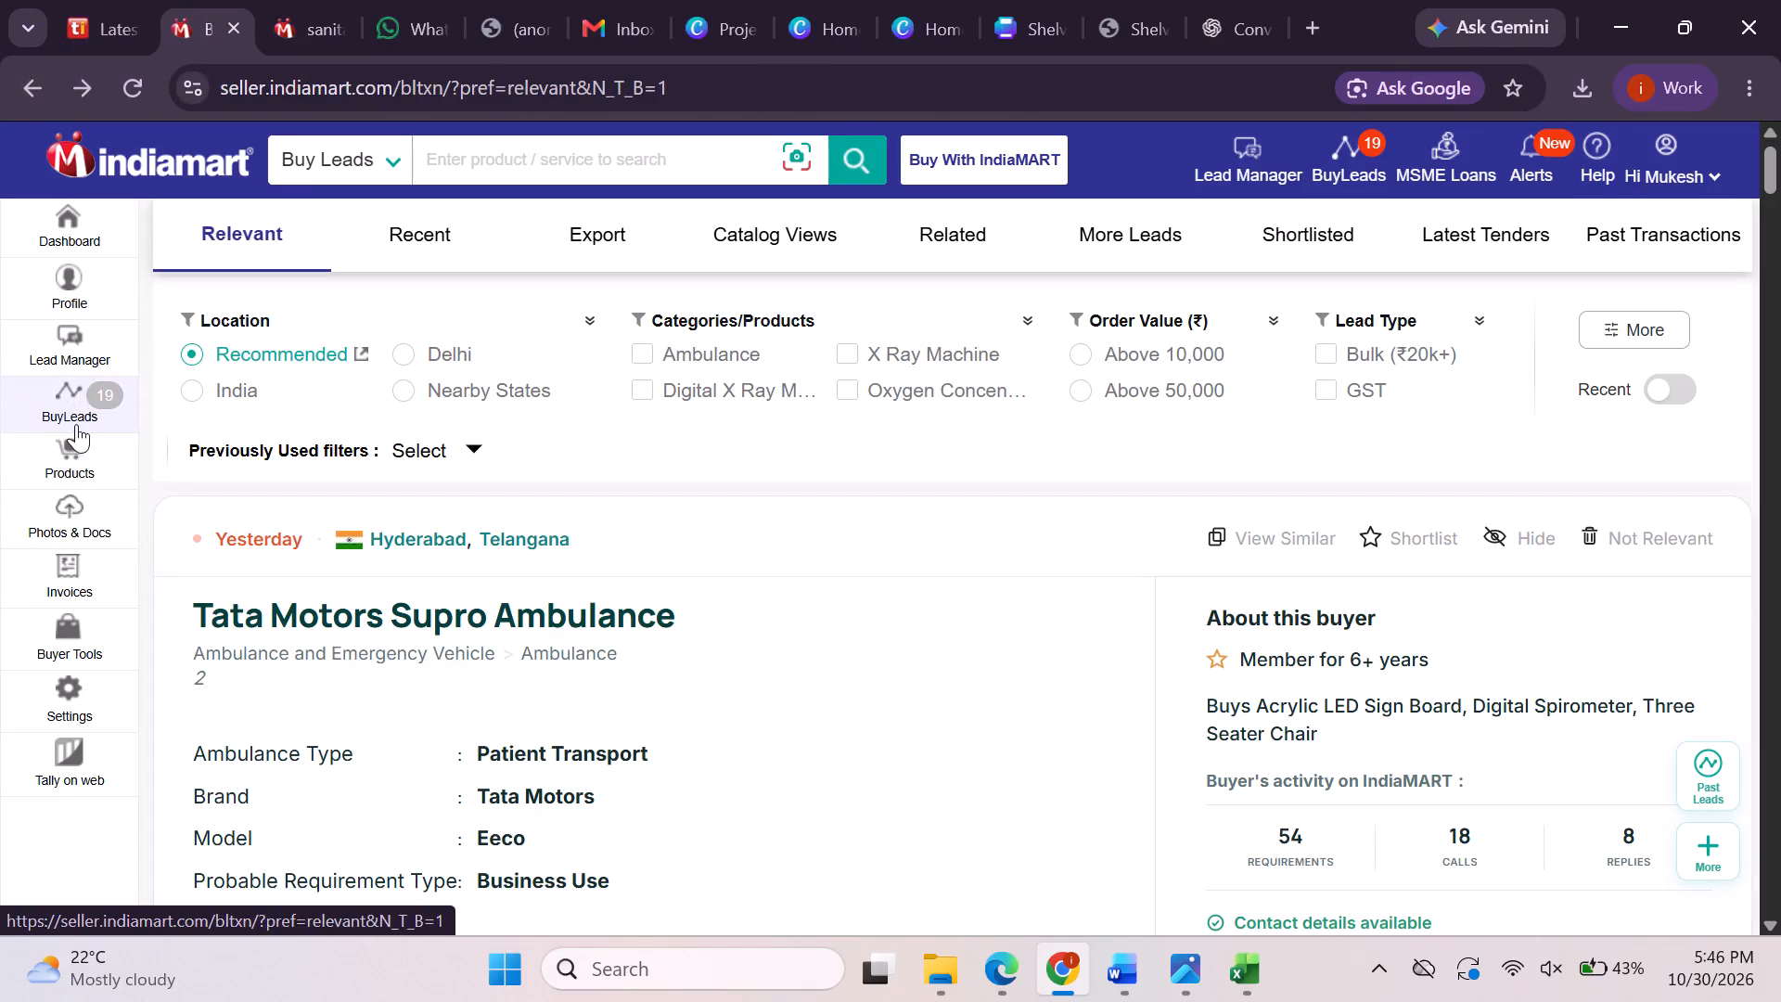
pyautogui.click(89, 395)
pyautogui.click(68, 460)
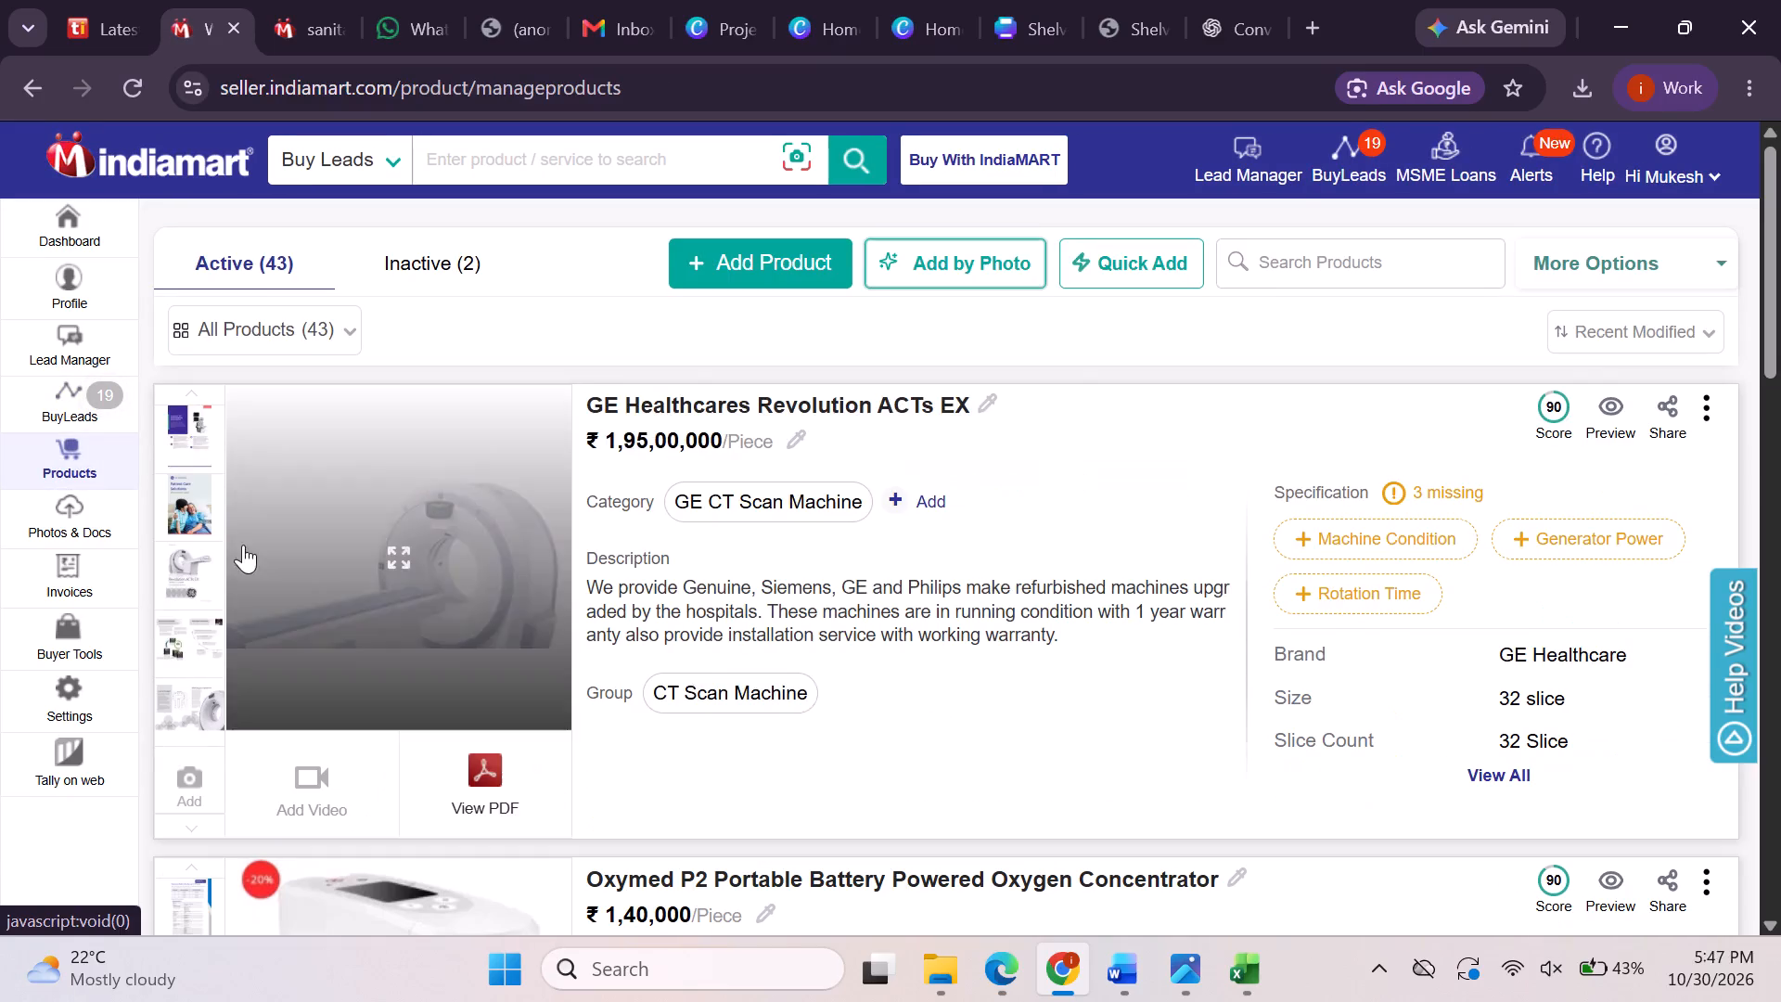
pyautogui.click(68, 328)
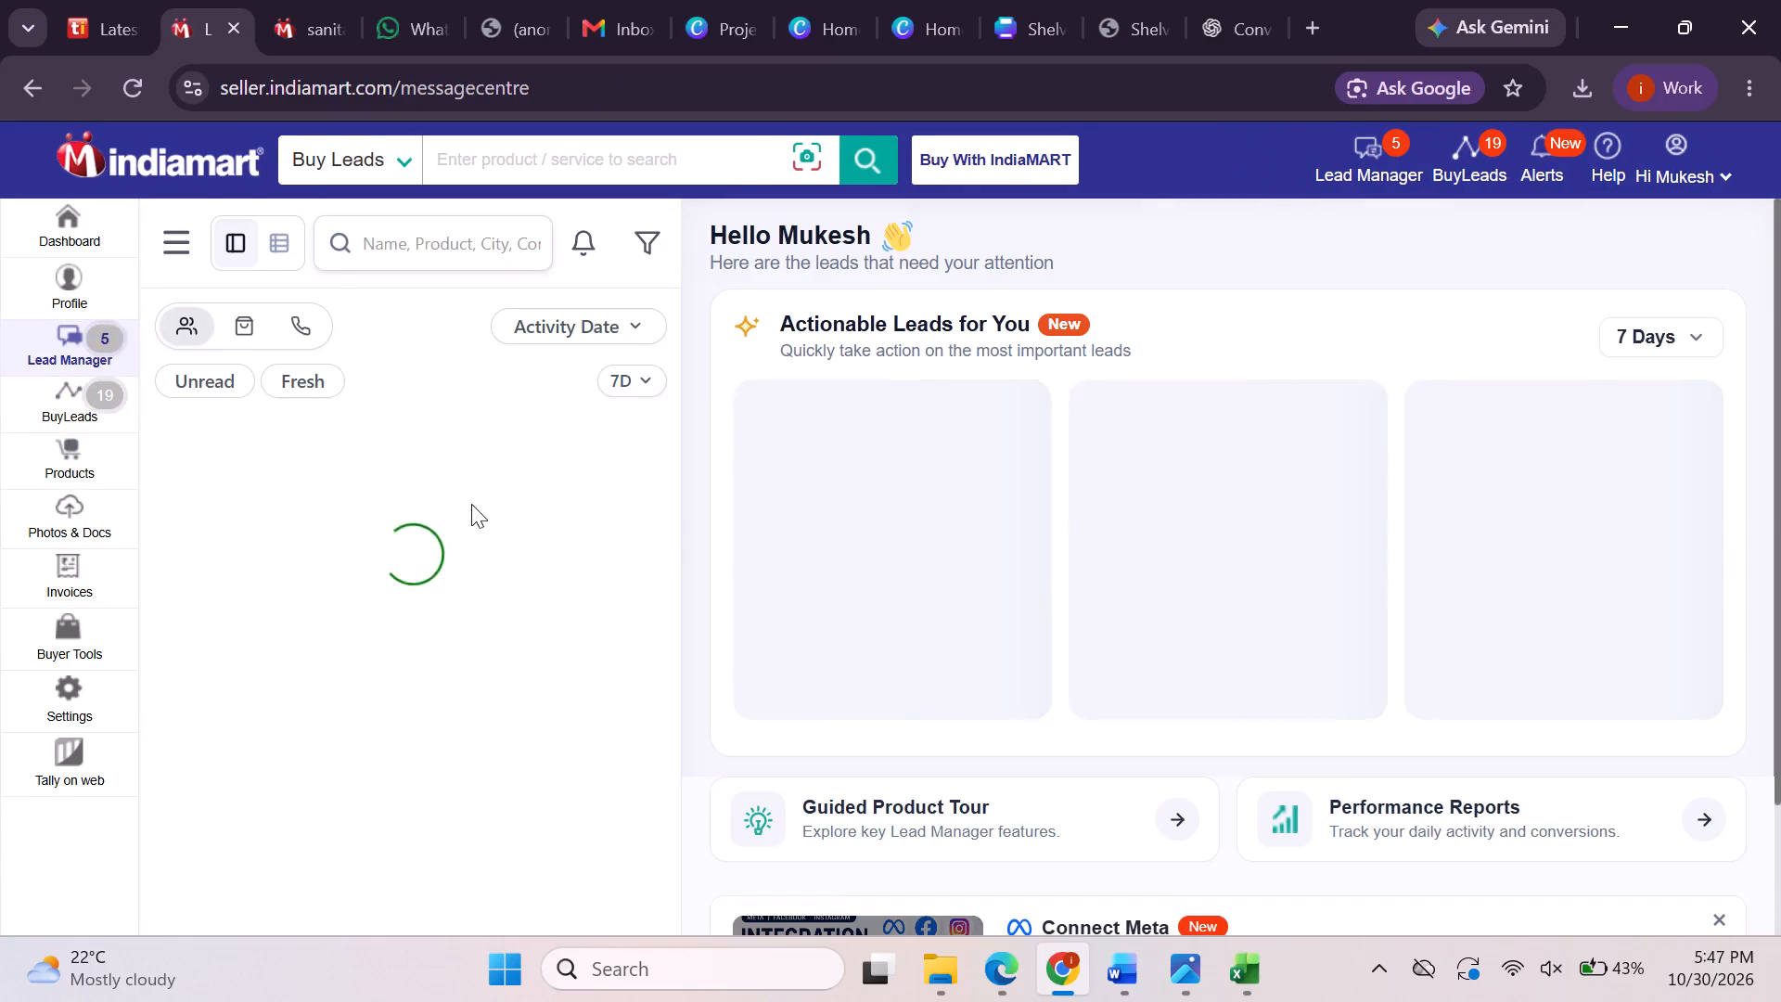
pyautogui.scroll(-3, 503, 520)
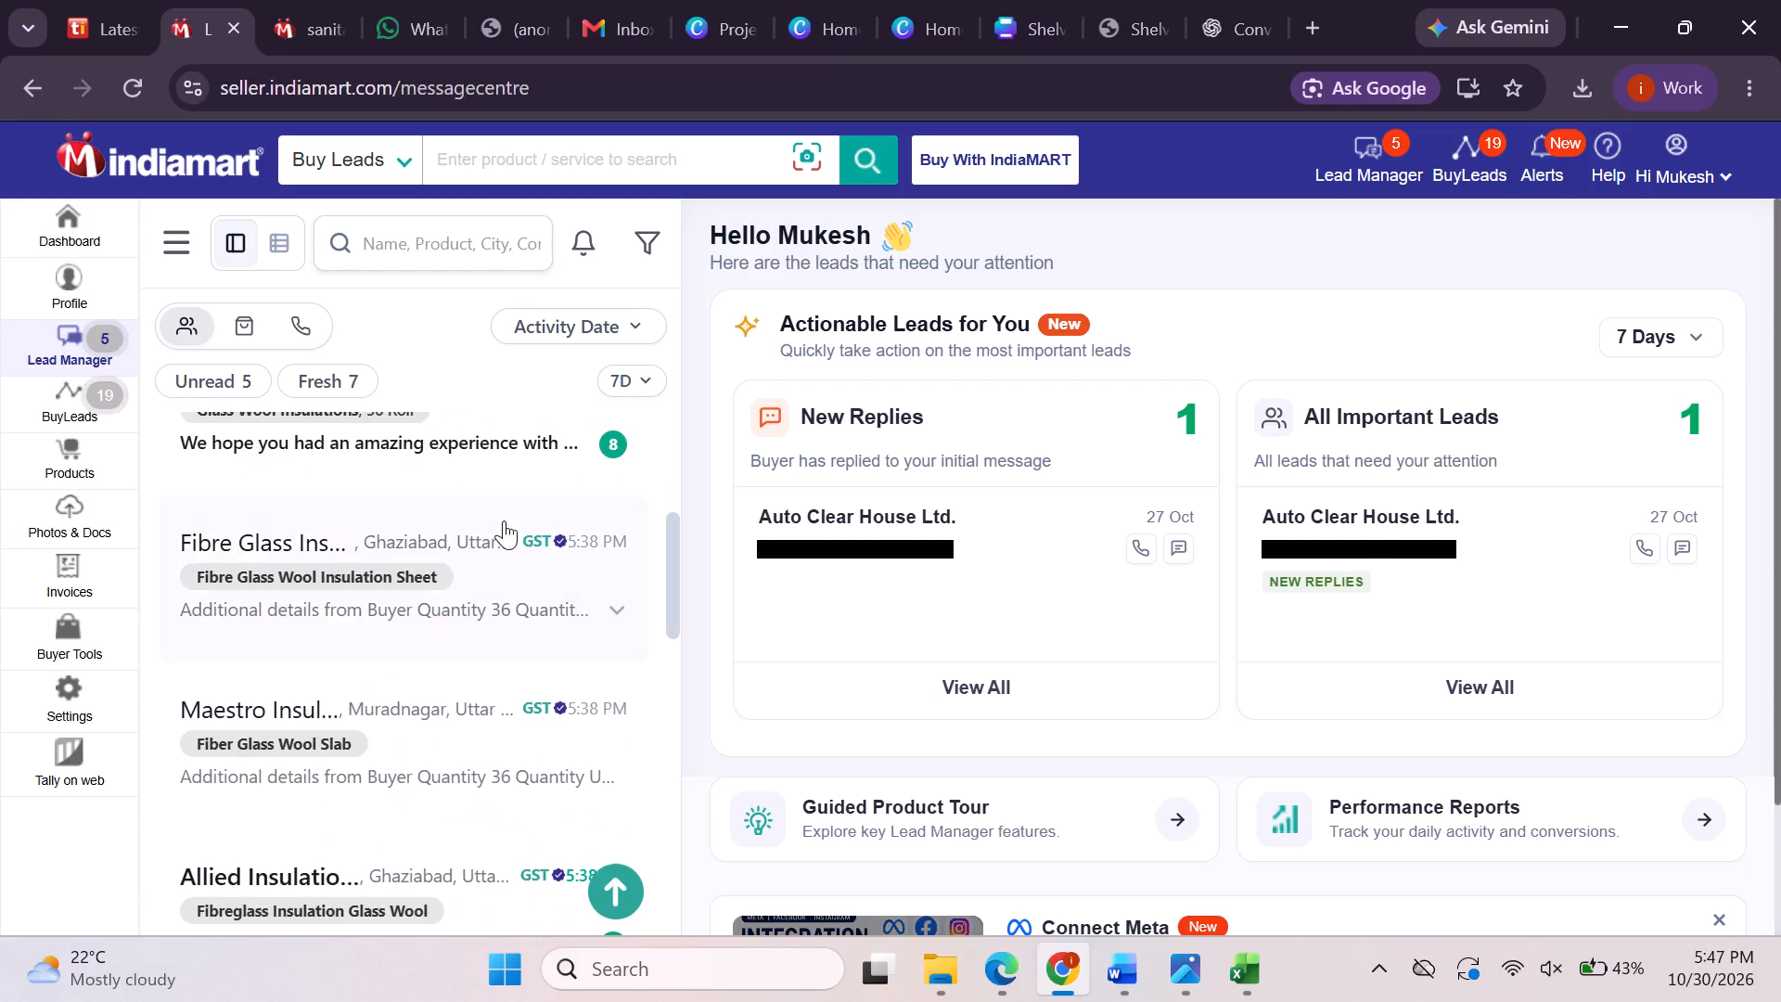
pyautogui.scroll(4, 504, 520)
pyautogui.click(515, 508)
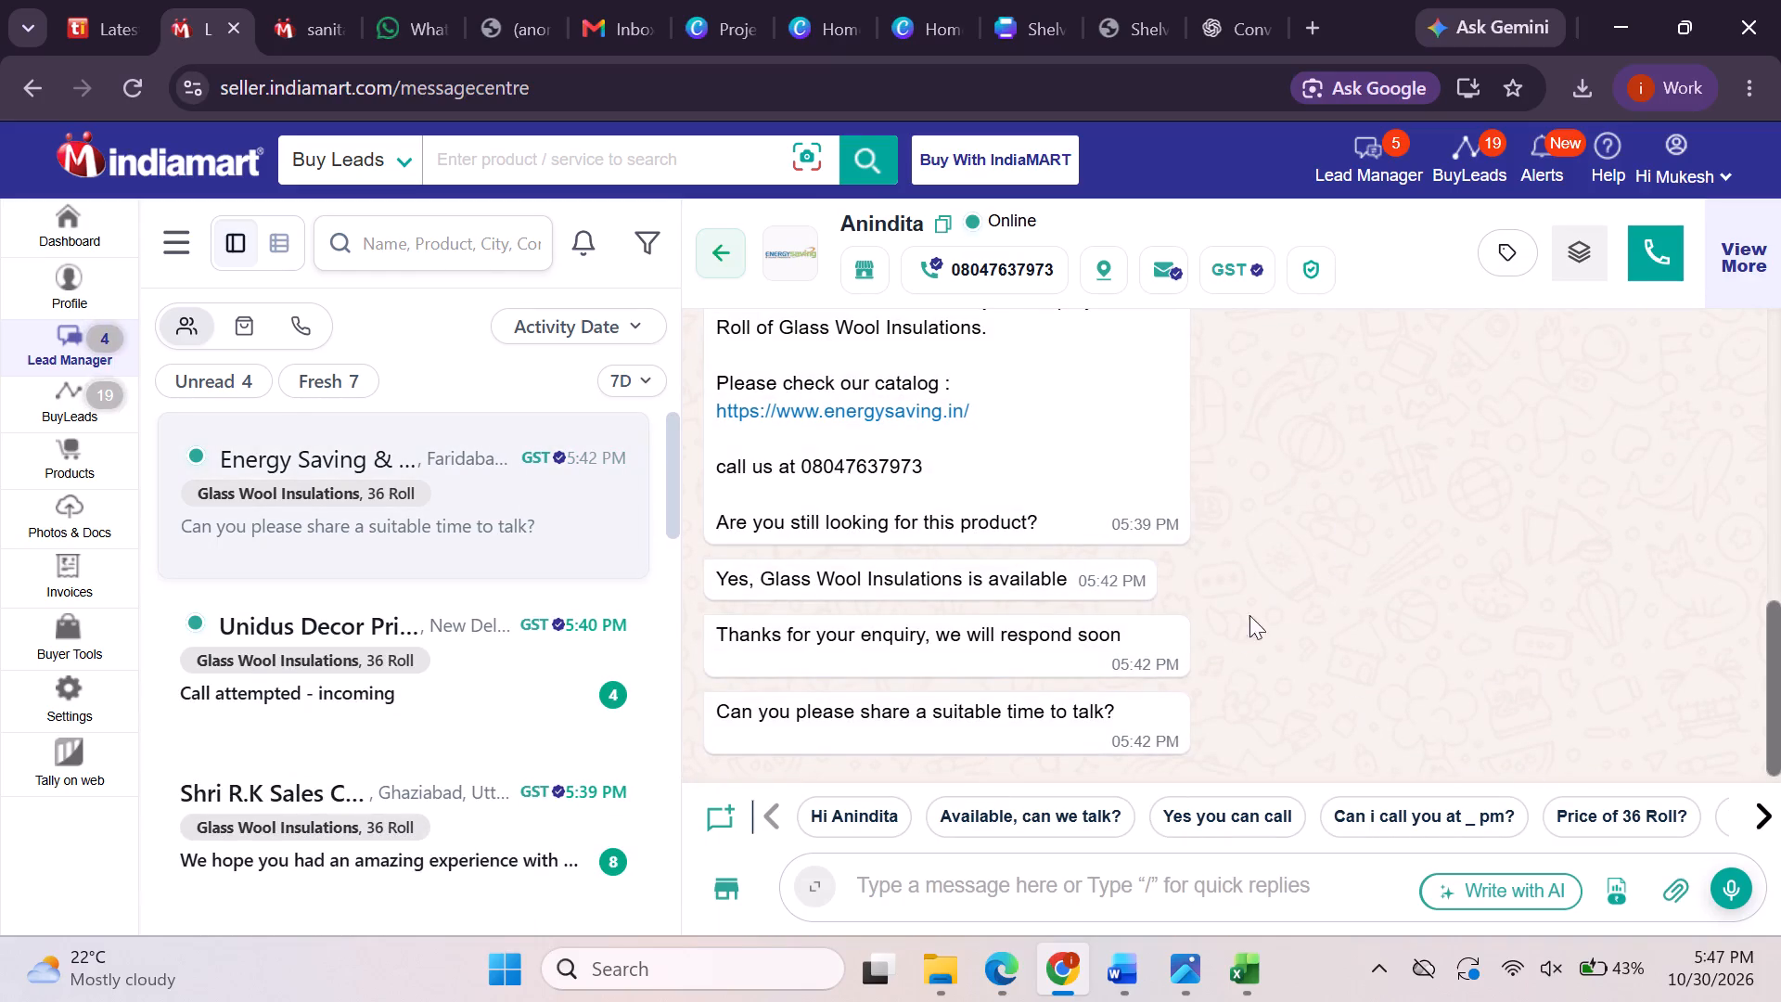
pyautogui.scroll(-1, 1284, 562)
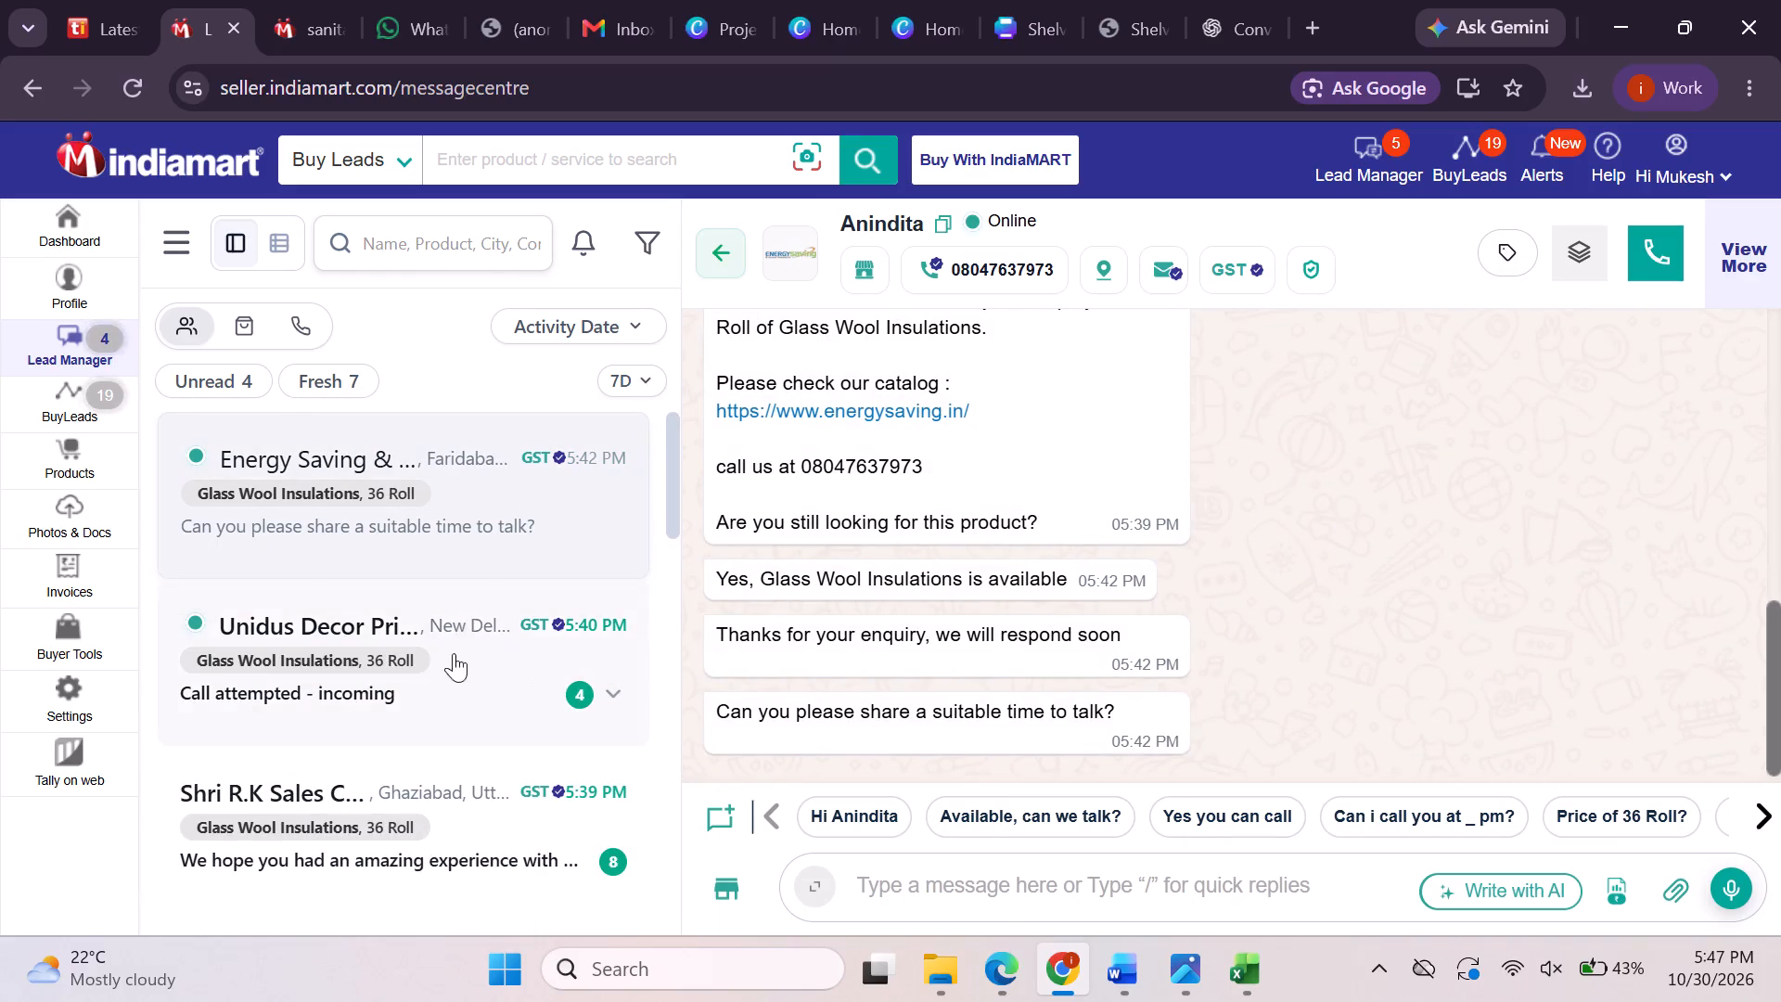
pyautogui.scroll(-3, 487, 535)
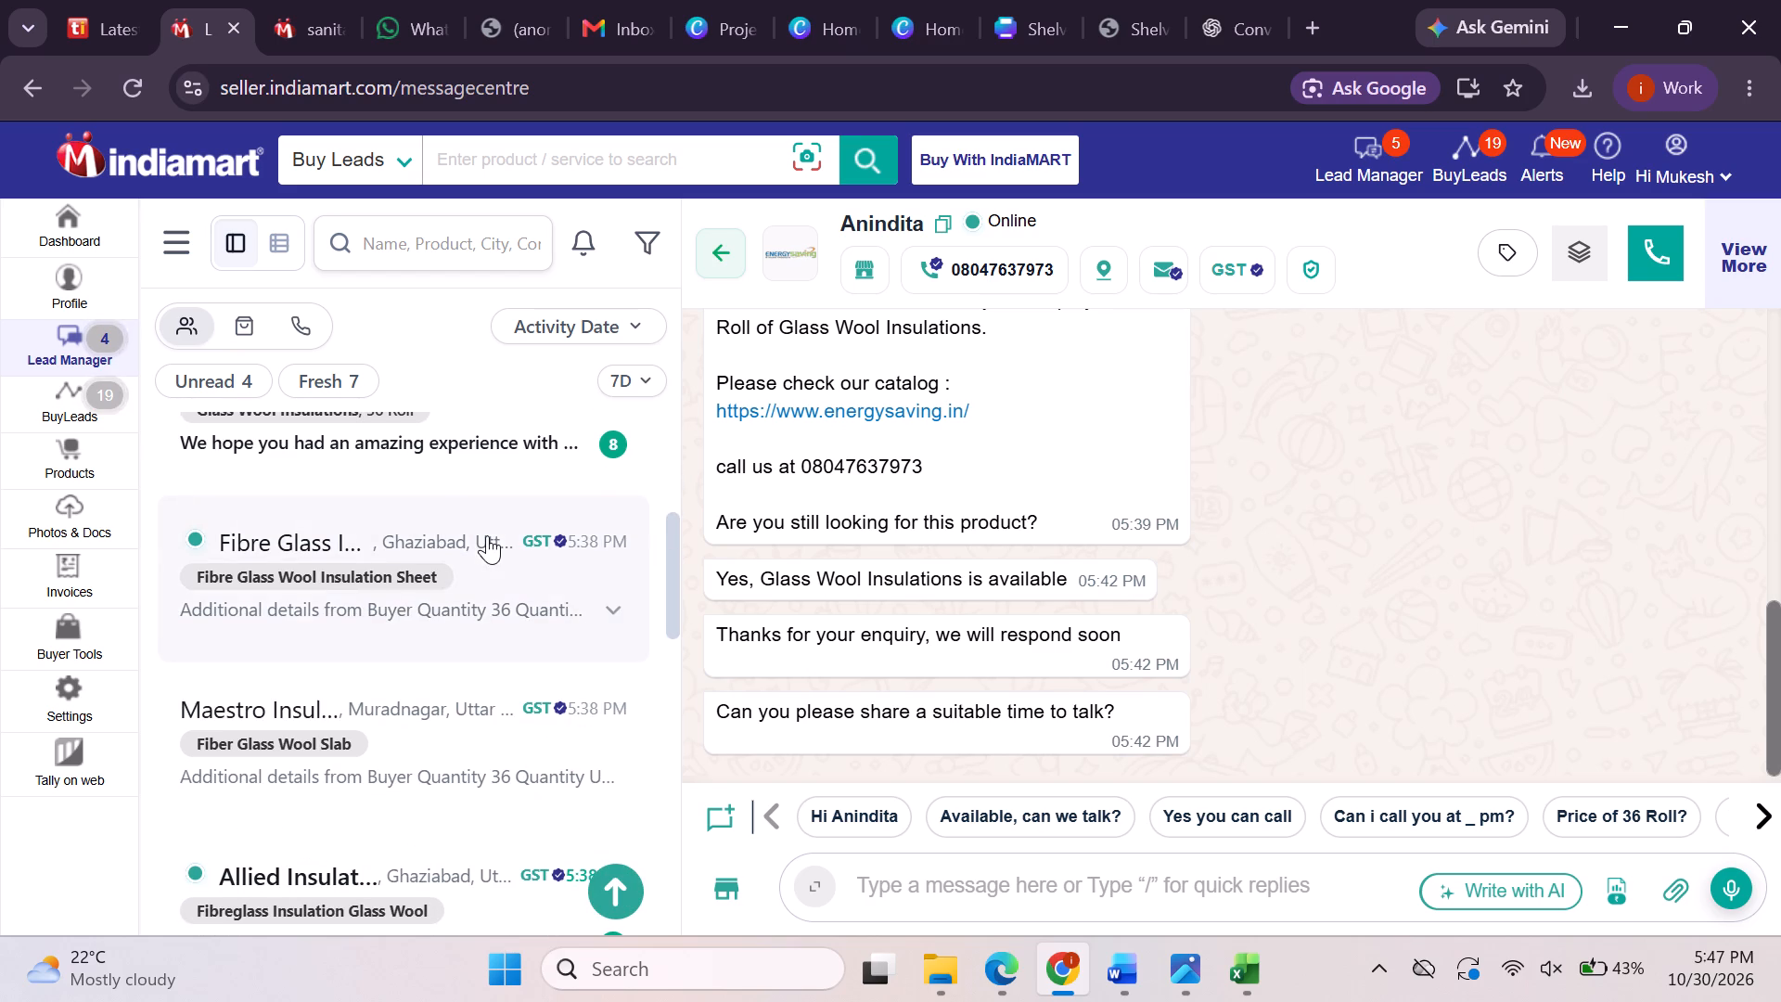
# Compare the Unidus Decor conversation with the Energy Saving & Allied Products conversation about the 36-roll glass wool enquiry.
pyautogui.scroll(2, 487, 535)
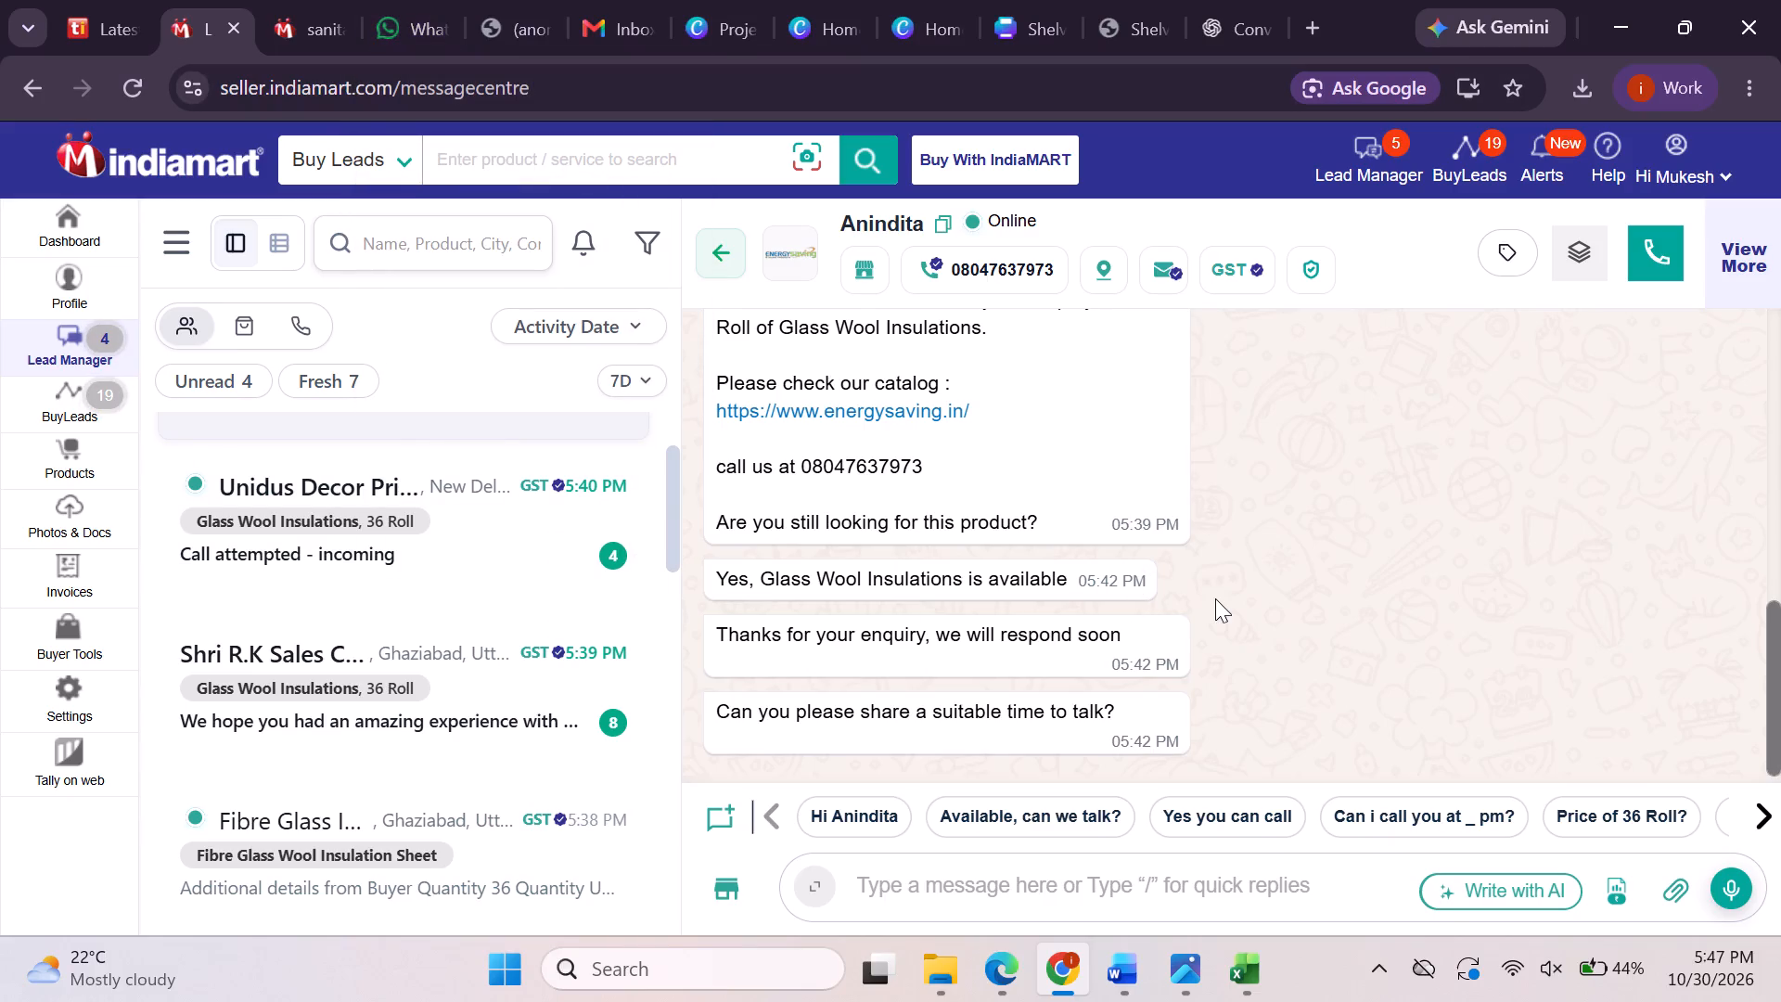
pyautogui.click(535, 545)
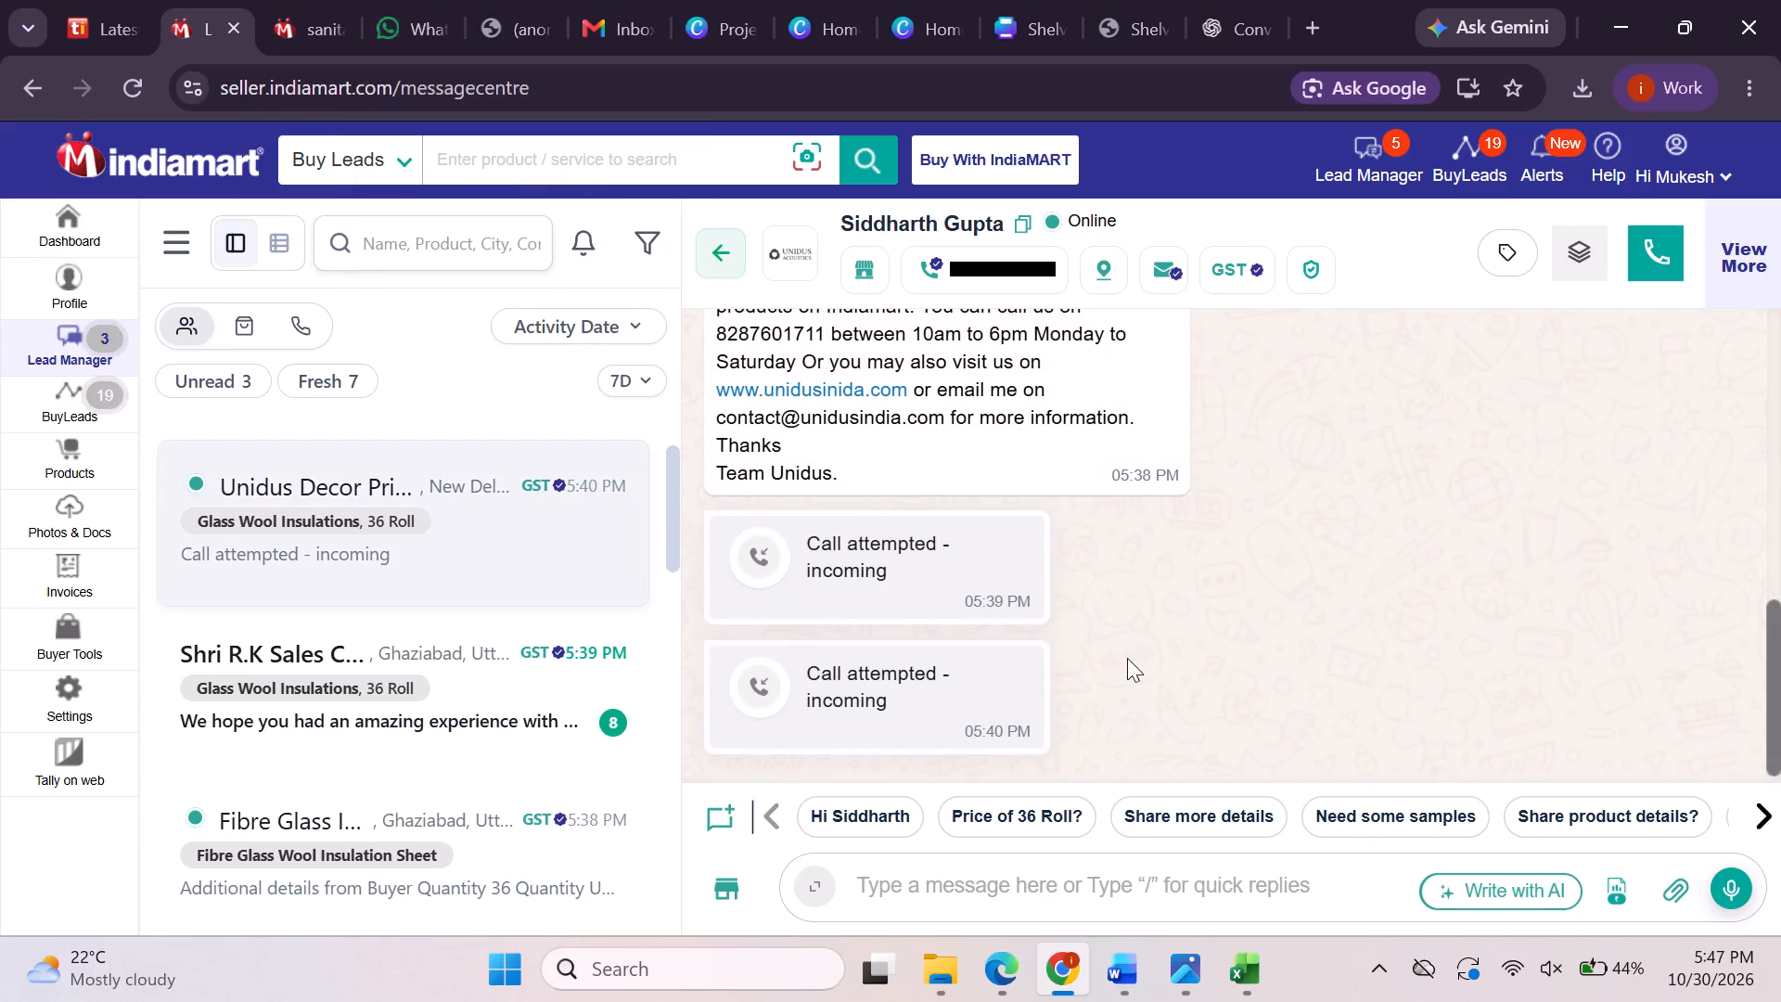
pyautogui.scroll(-2, 1127, 658)
pyautogui.scroll(3, 430, 562)
pyautogui.click(487, 506)
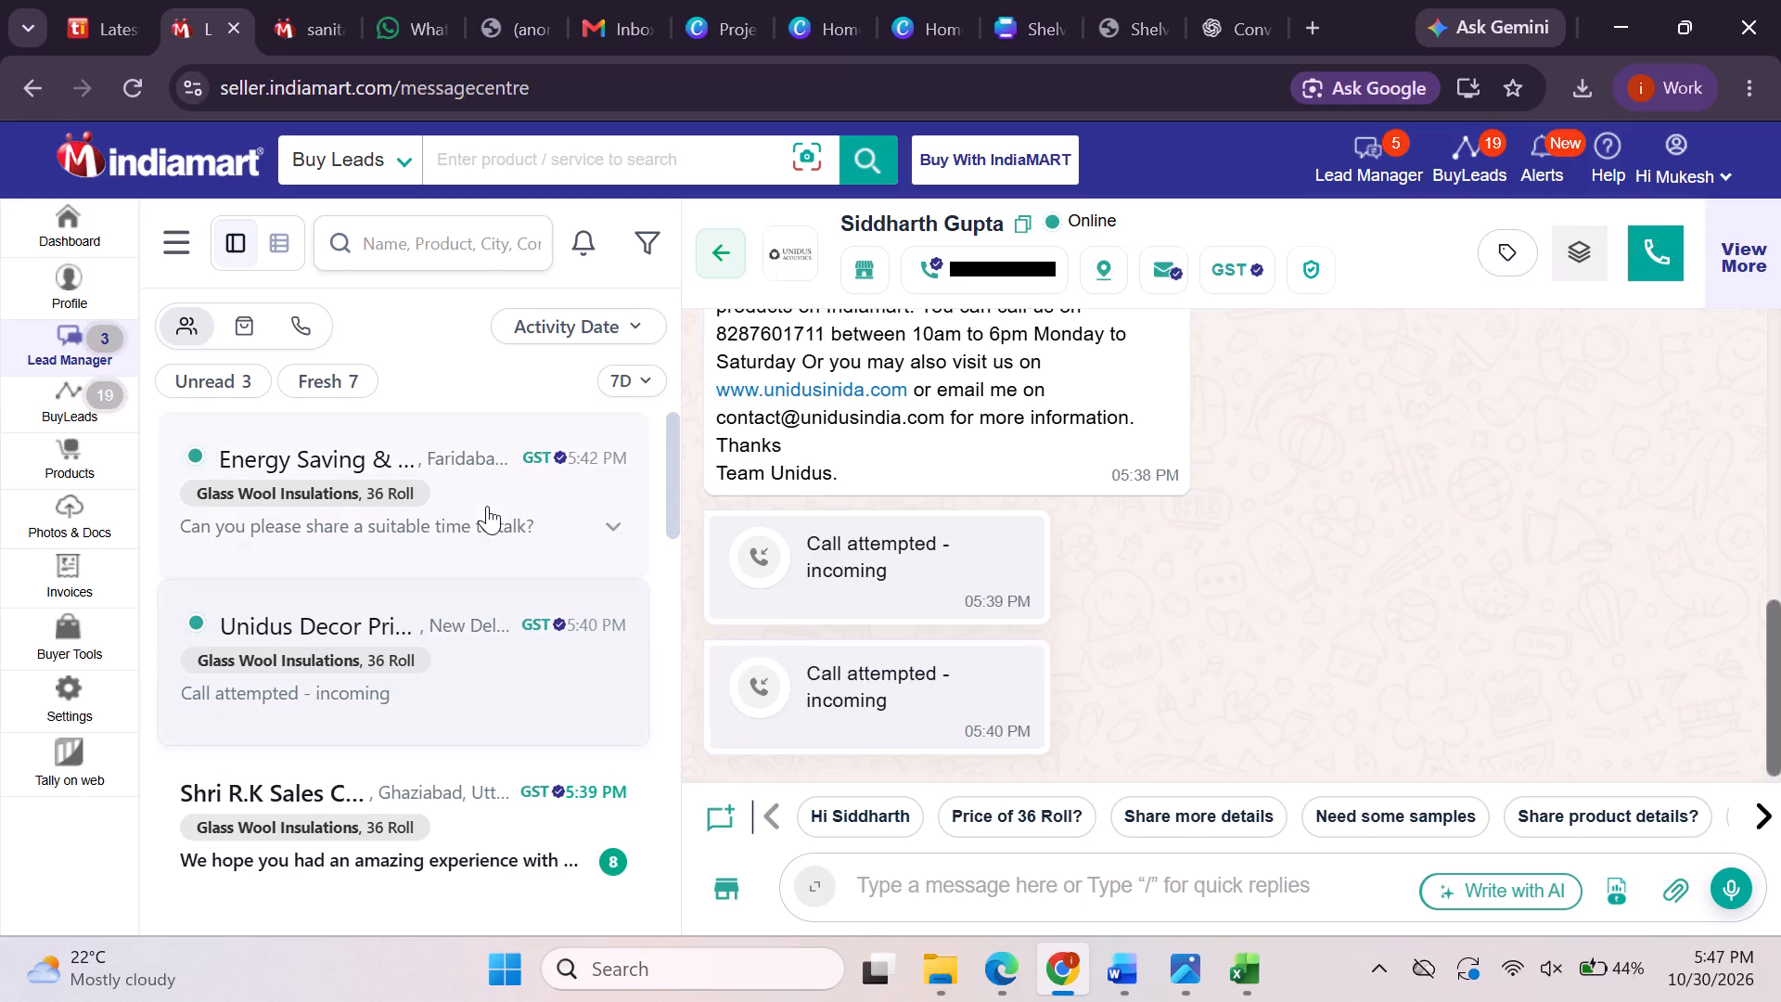
pyautogui.scroll(3, 1172, 546)
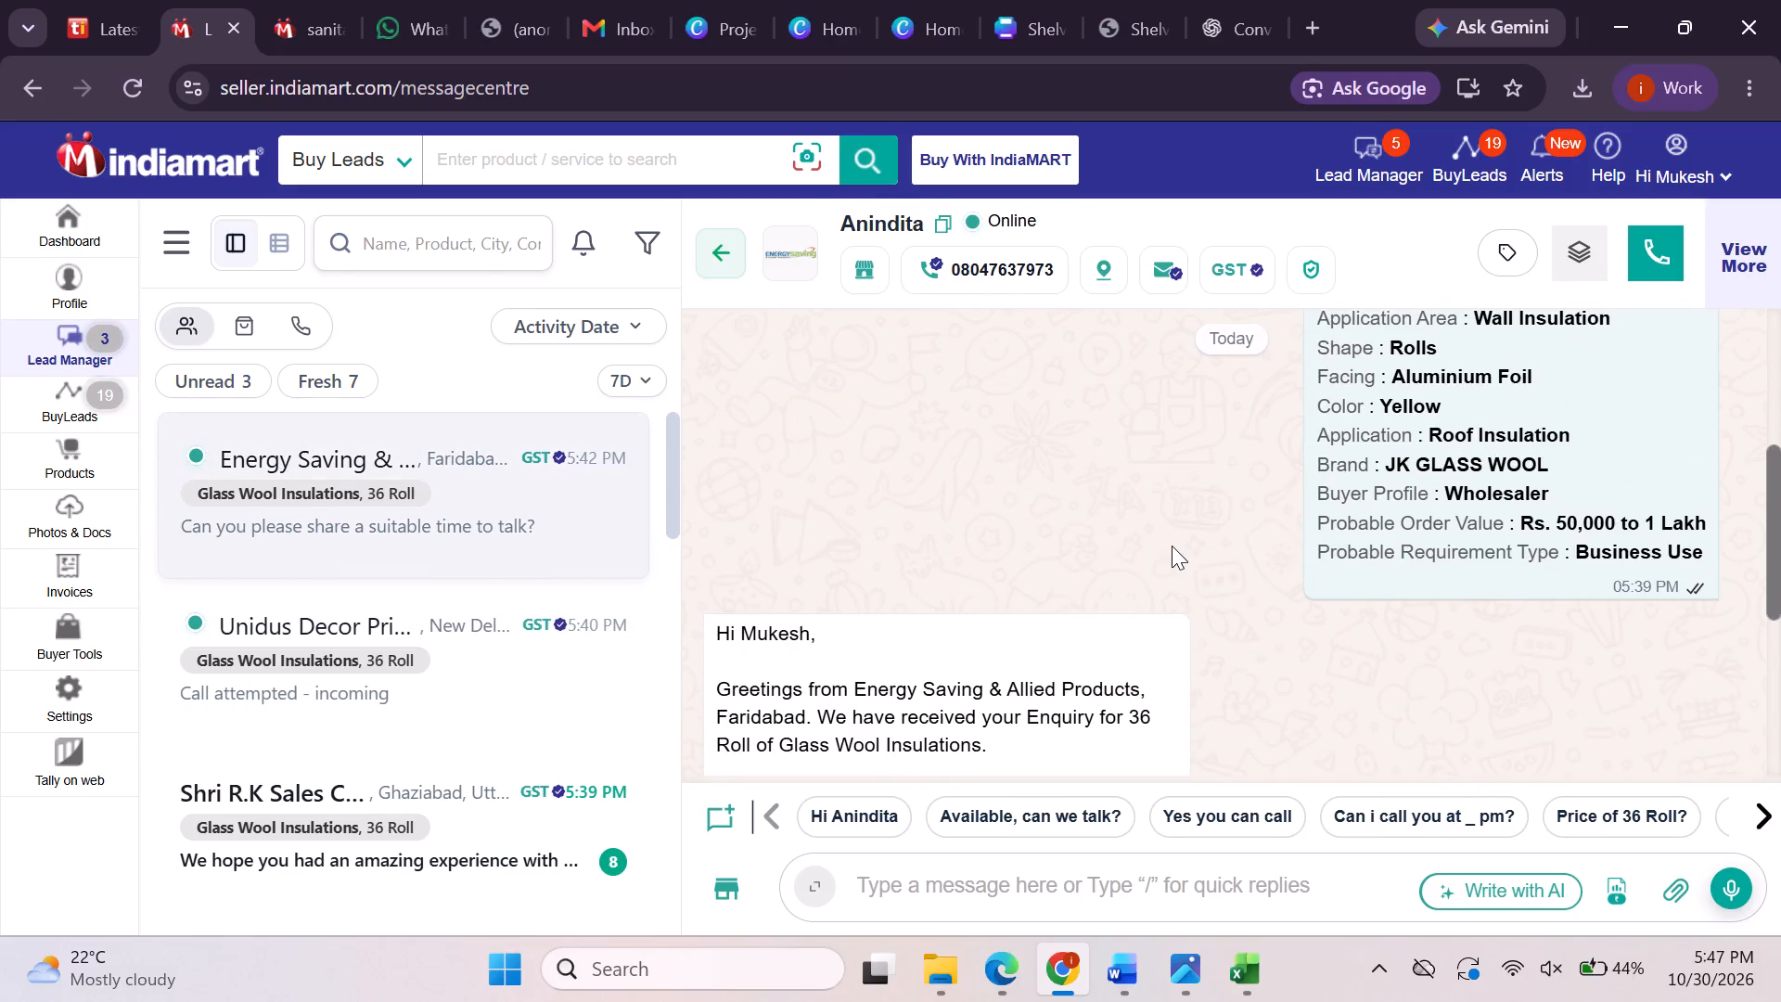
# Read through the Shri R.K Sales Corporation conversation, examining the enquiry specifications, the product offers and the supplier's replies.
pyautogui.scroll(-2, 1172, 546)
pyautogui.scroll(-2, 422, 622)
pyautogui.click(417, 587)
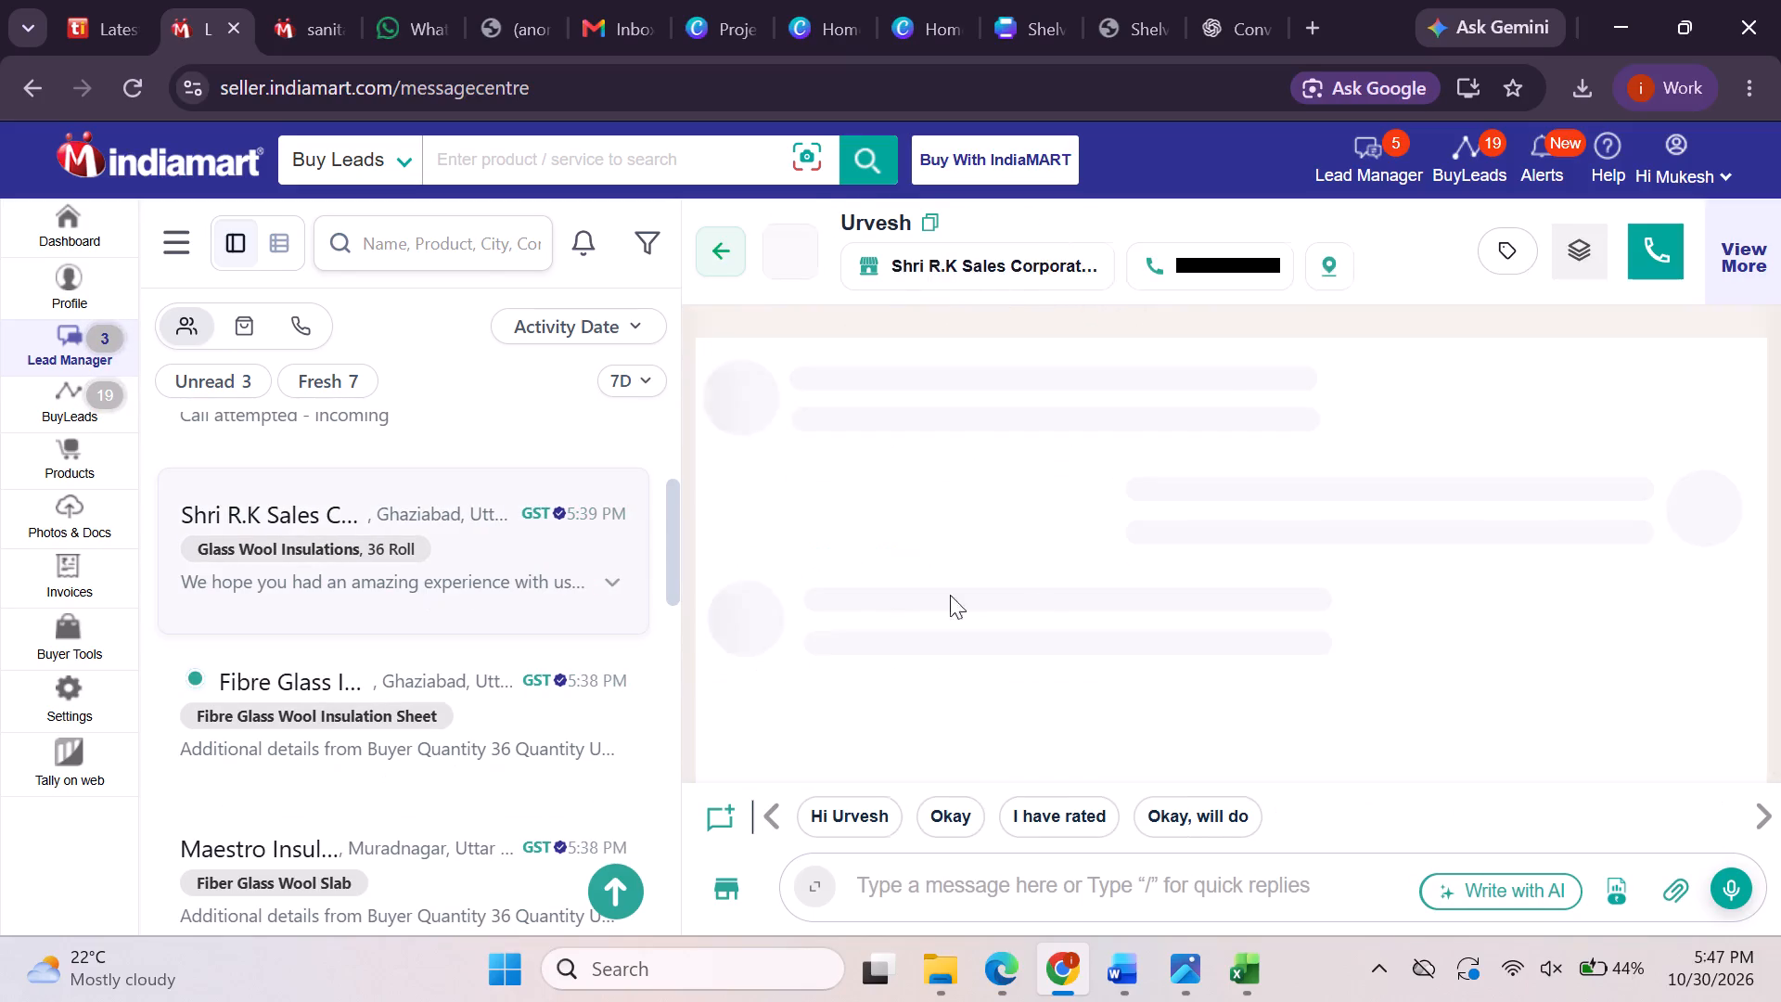
pyautogui.scroll(4, 1129, 606)
pyautogui.scroll(-5, 1129, 606)
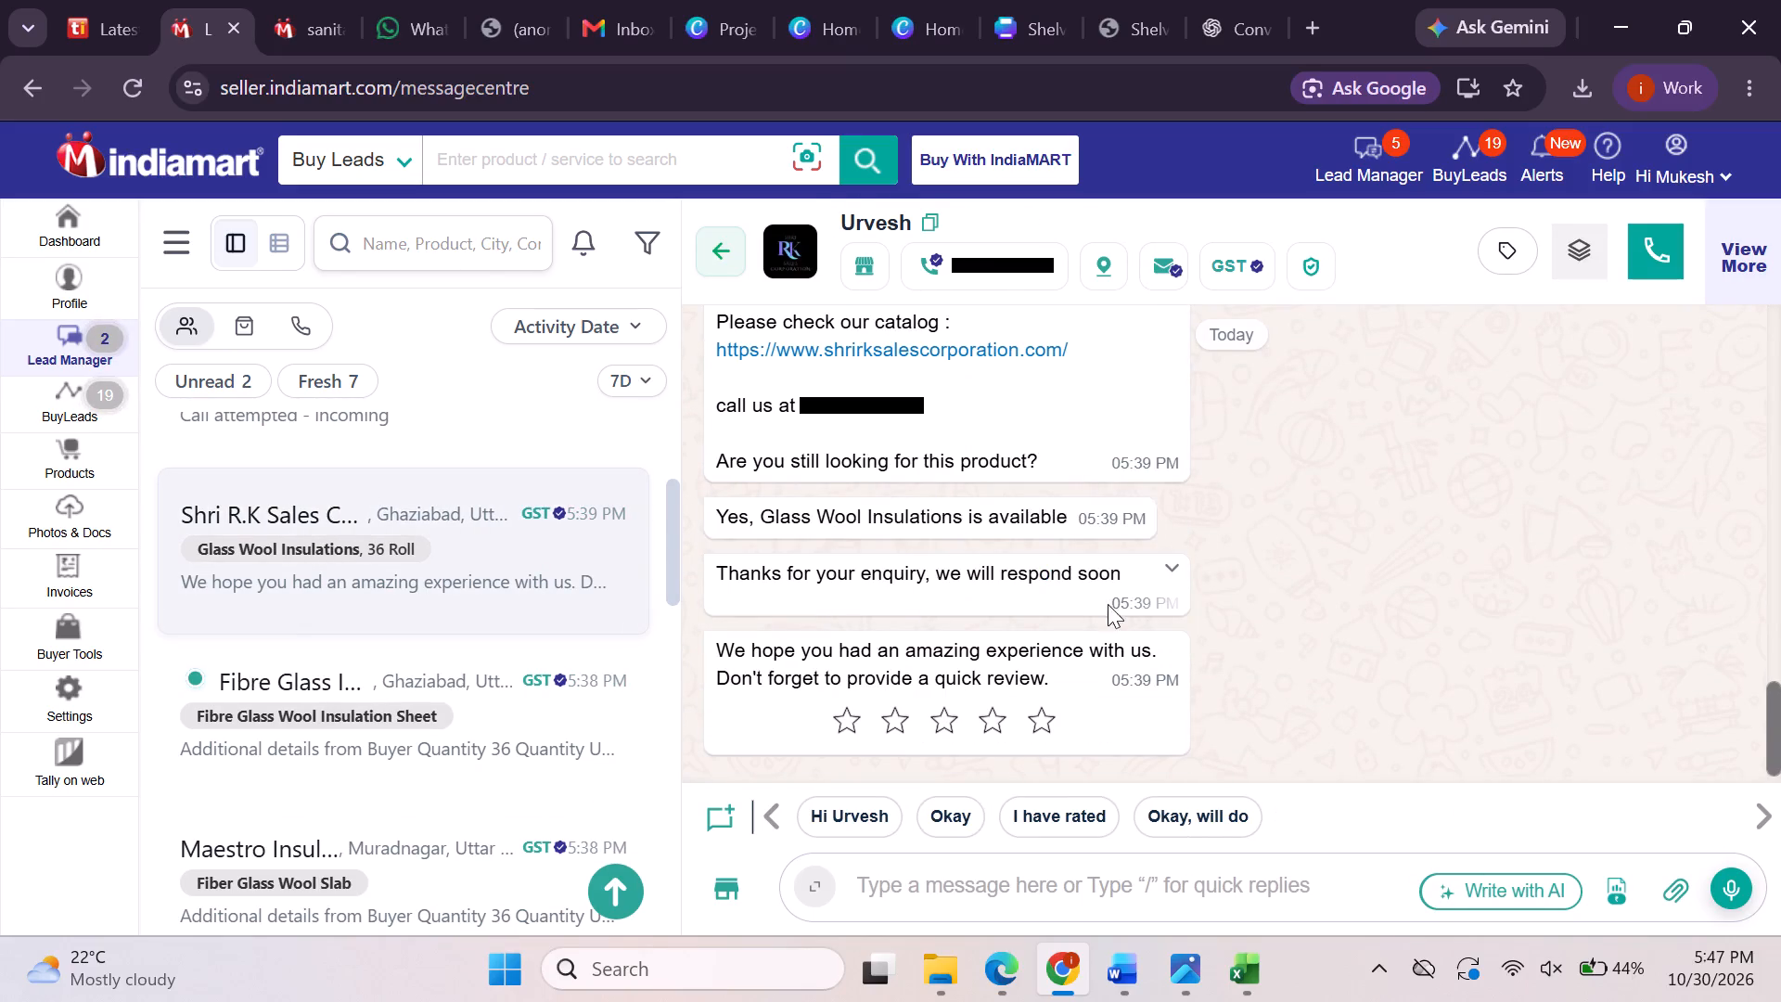
pyautogui.scroll(5, 787, 525)
pyautogui.scroll(-5, 805, 525)
pyautogui.scroll(3, 805, 525)
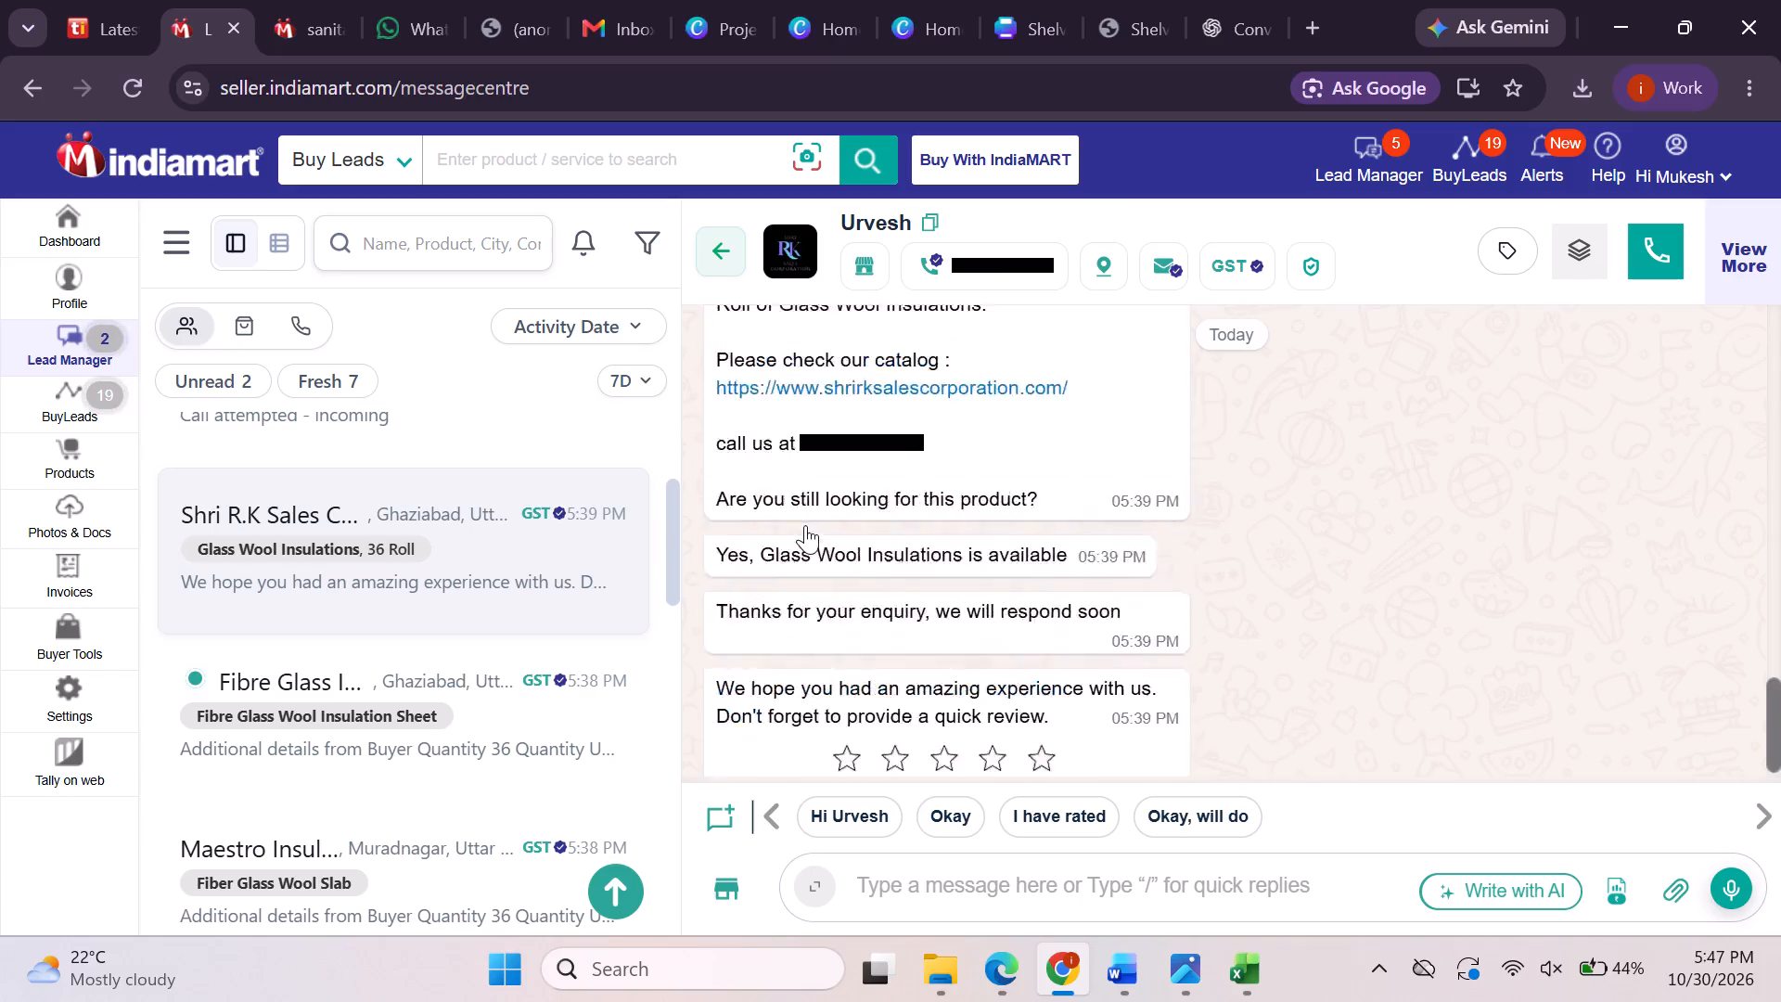
pyautogui.scroll(6, 805, 525)
pyautogui.scroll(-5, 805, 525)
pyautogui.scroll(5, 805, 525)
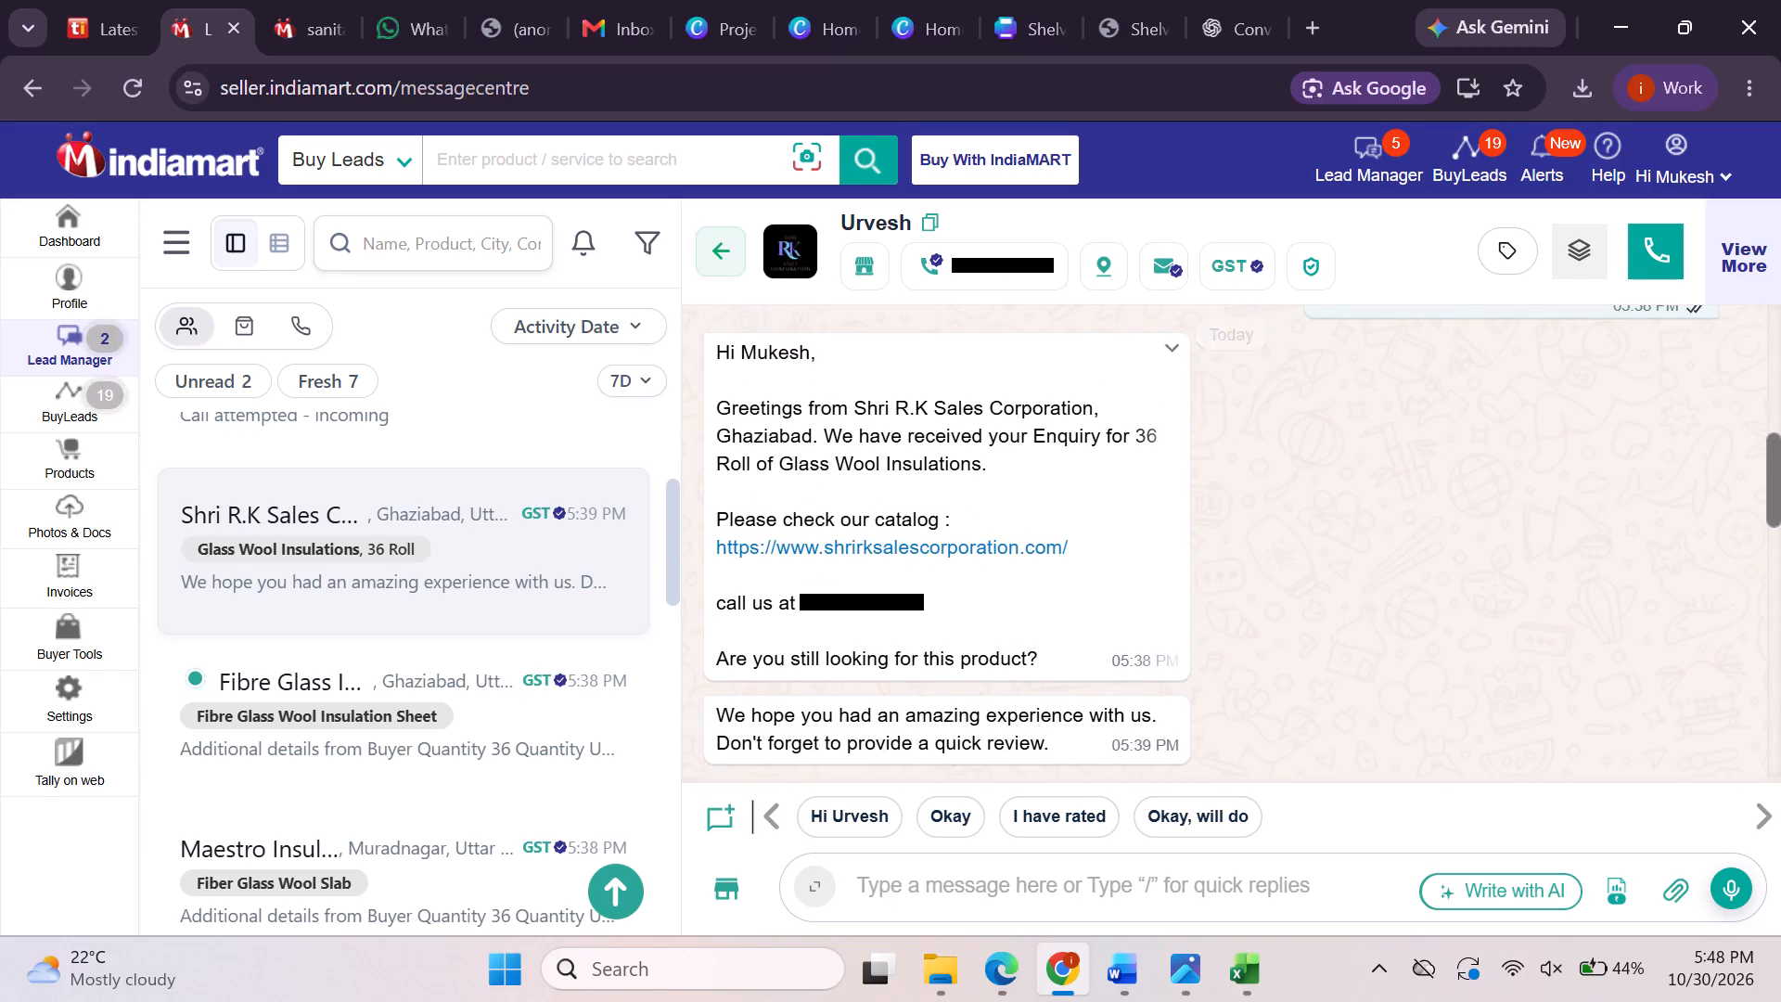
pyautogui.scroll(3, 805, 525)
pyautogui.scroll(-1, 805, 525)
pyautogui.scroll(2, 805, 525)
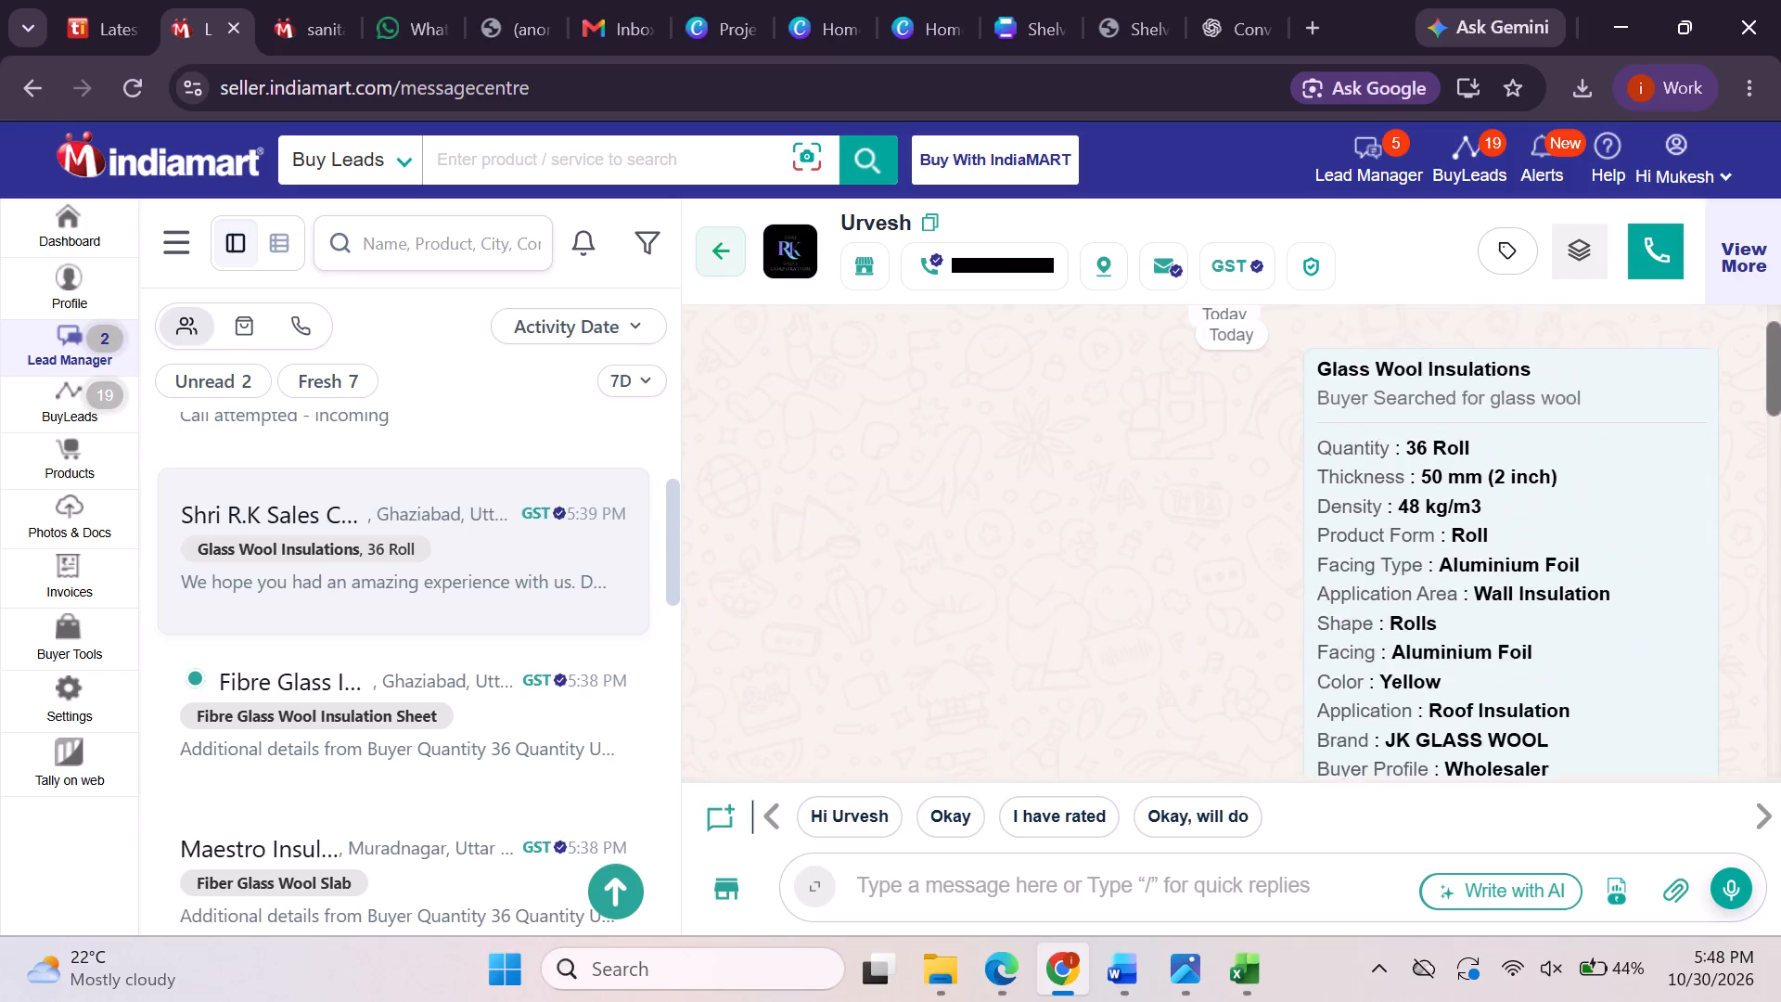
pyautogui.scroll(4, 805, 525)
pyautogui.scroll(-5, 805, 525)
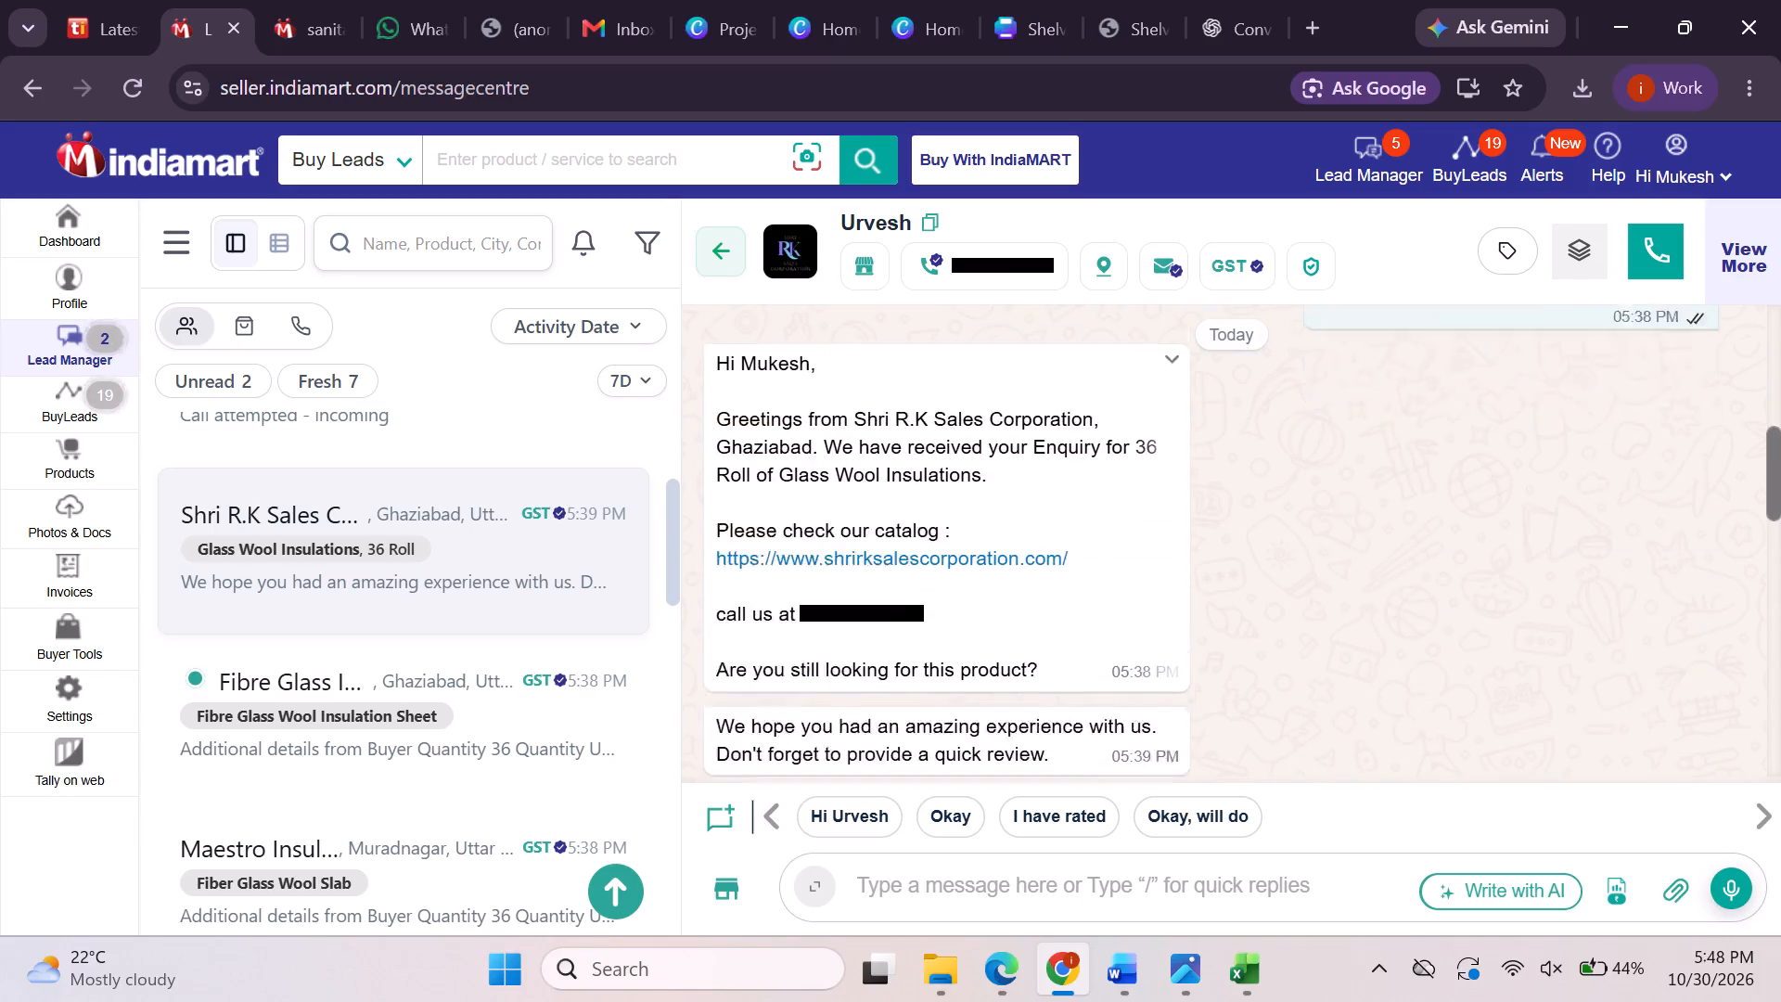
pyautogui.scroll(-5, 805, 525)
pyautogui.scroll(1, 805, 525)
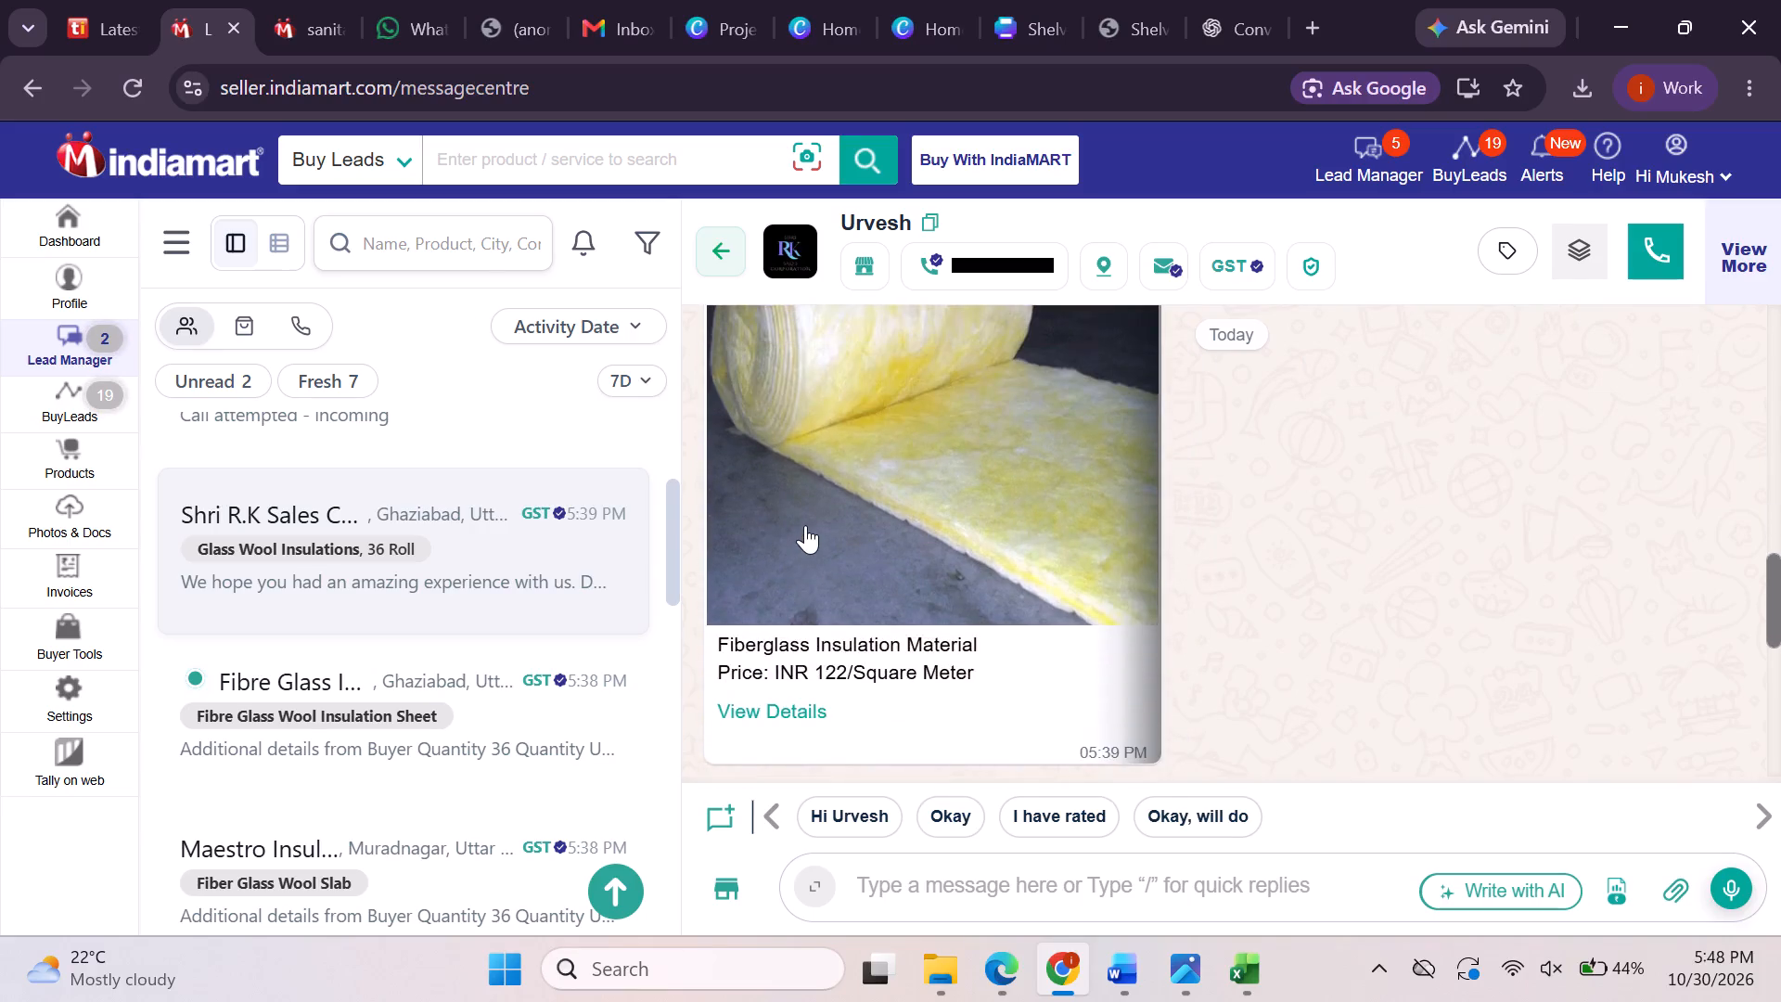
pyautogui.scroll(3, 805, 525)
pyautogui.scroll(-6, 805, 525)
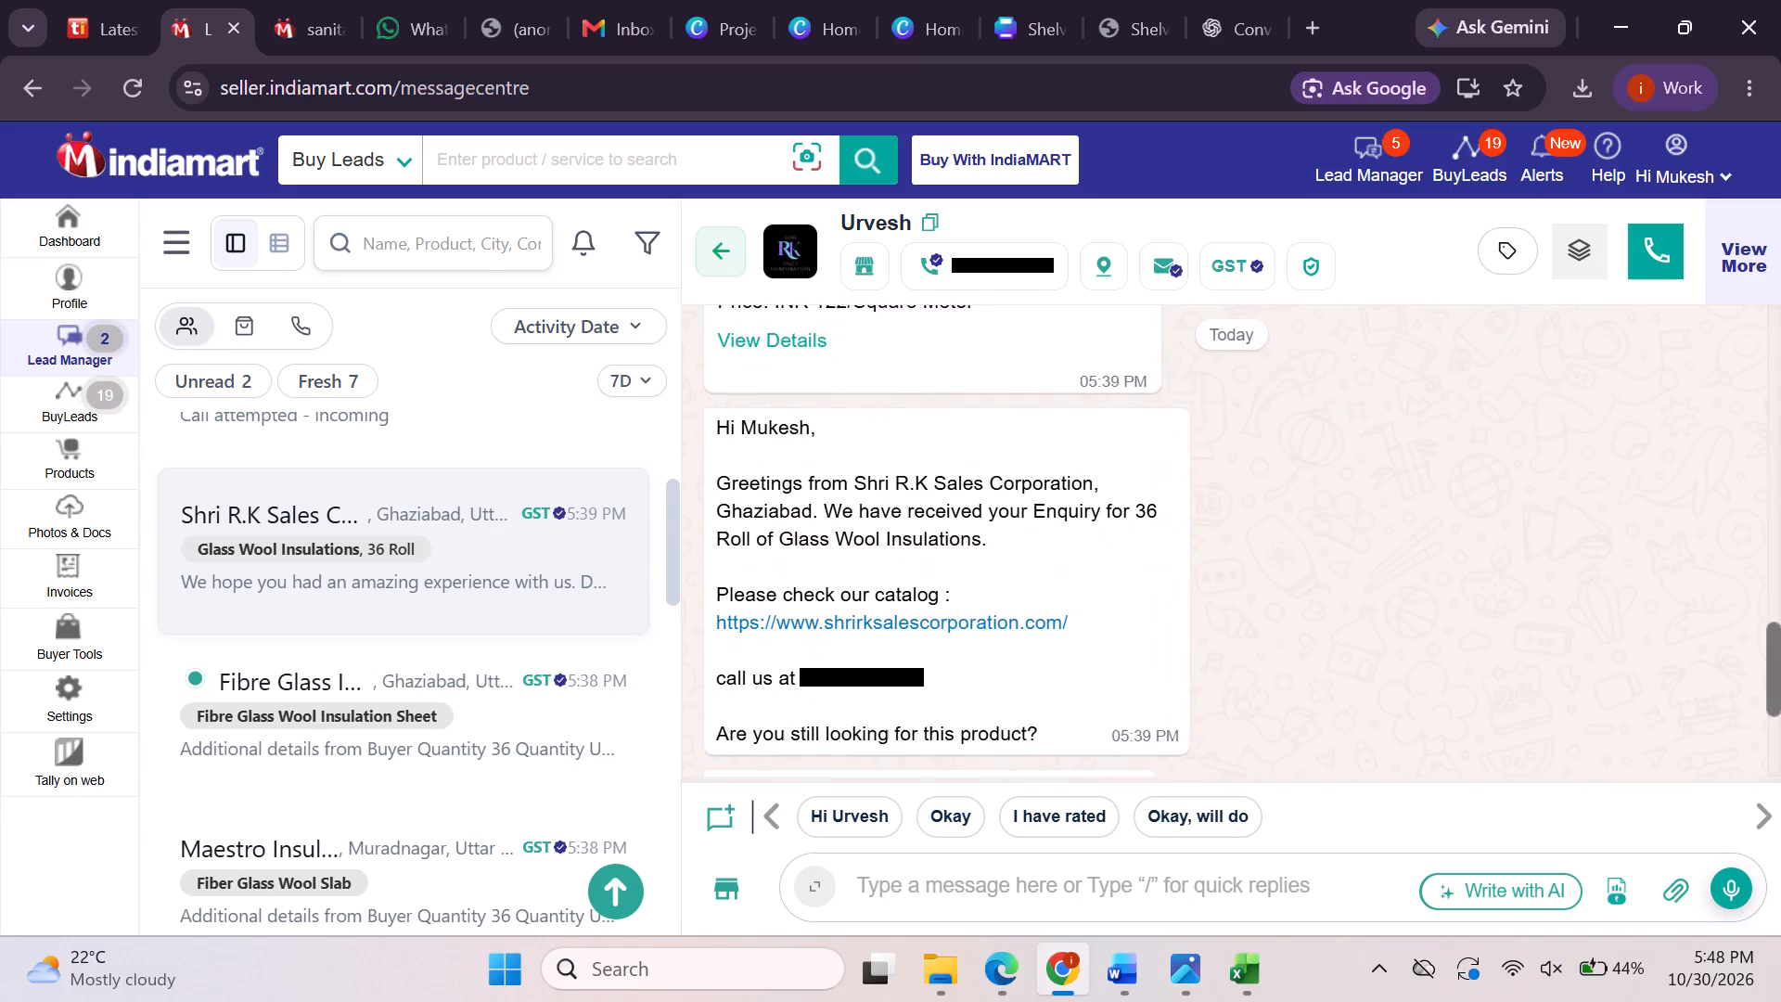
pyautogui.scroll(-1, 805, 525)
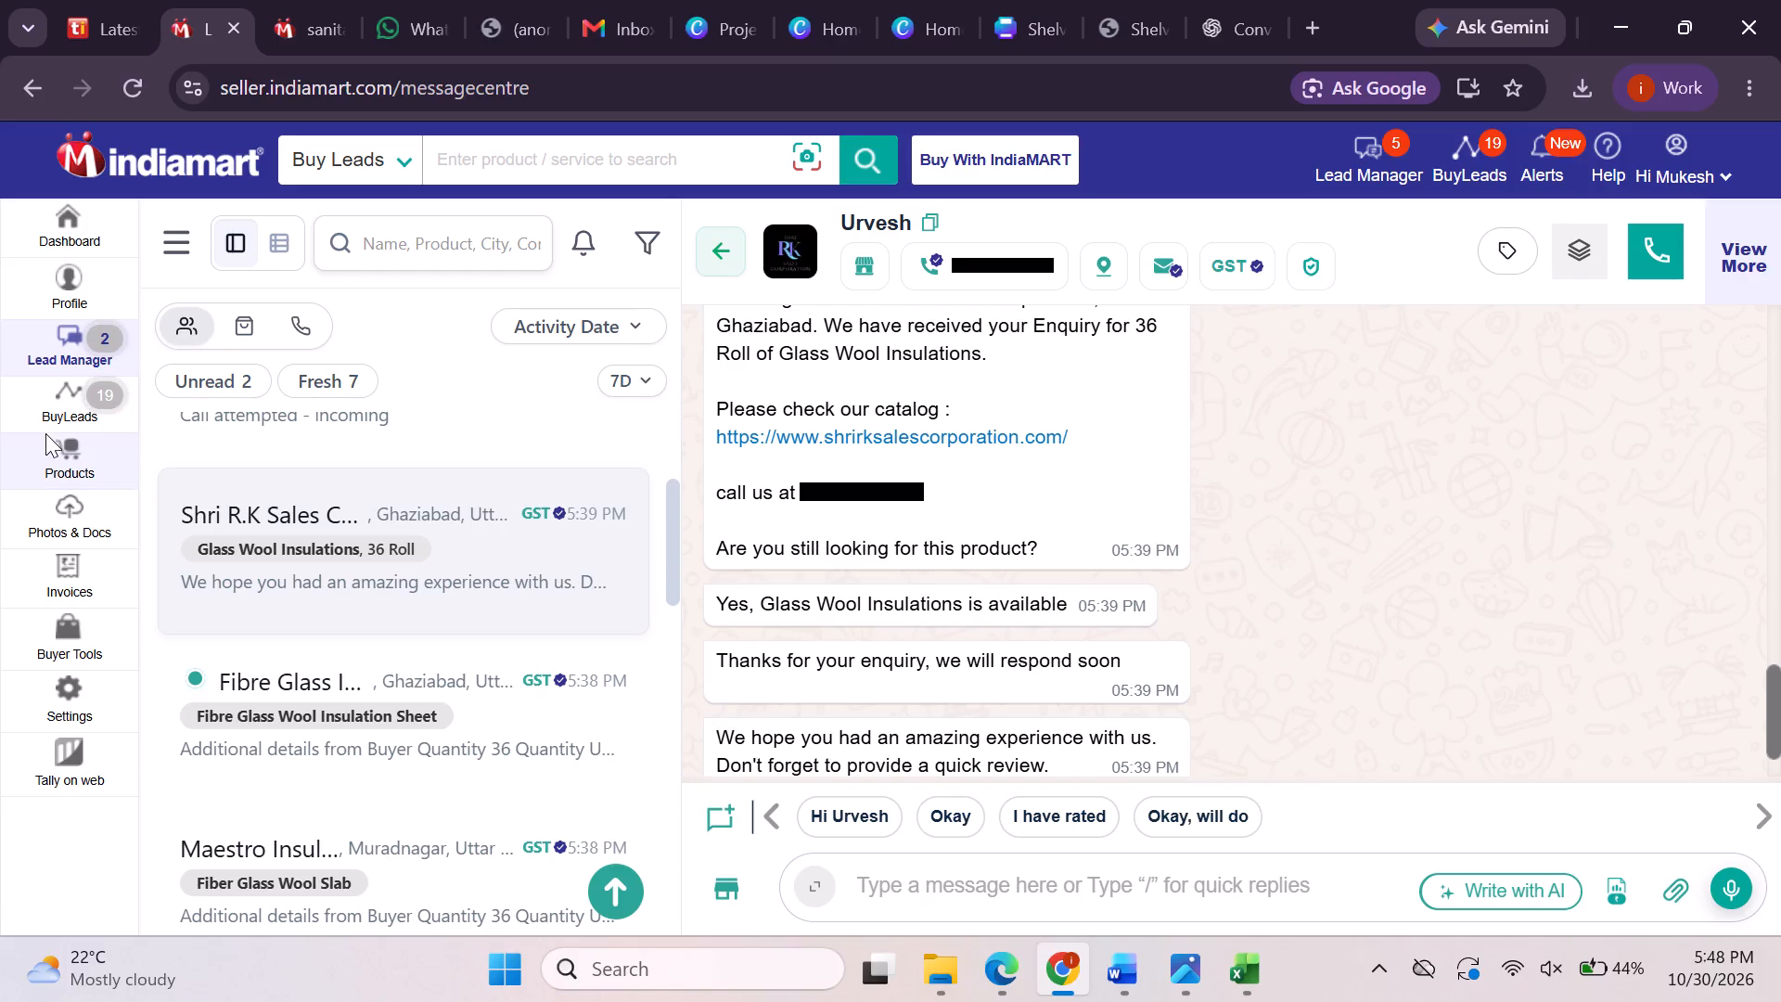
# Switch to TradeIndia and reload the Latest Inquiries list.
pyautogui.click(99, 9)
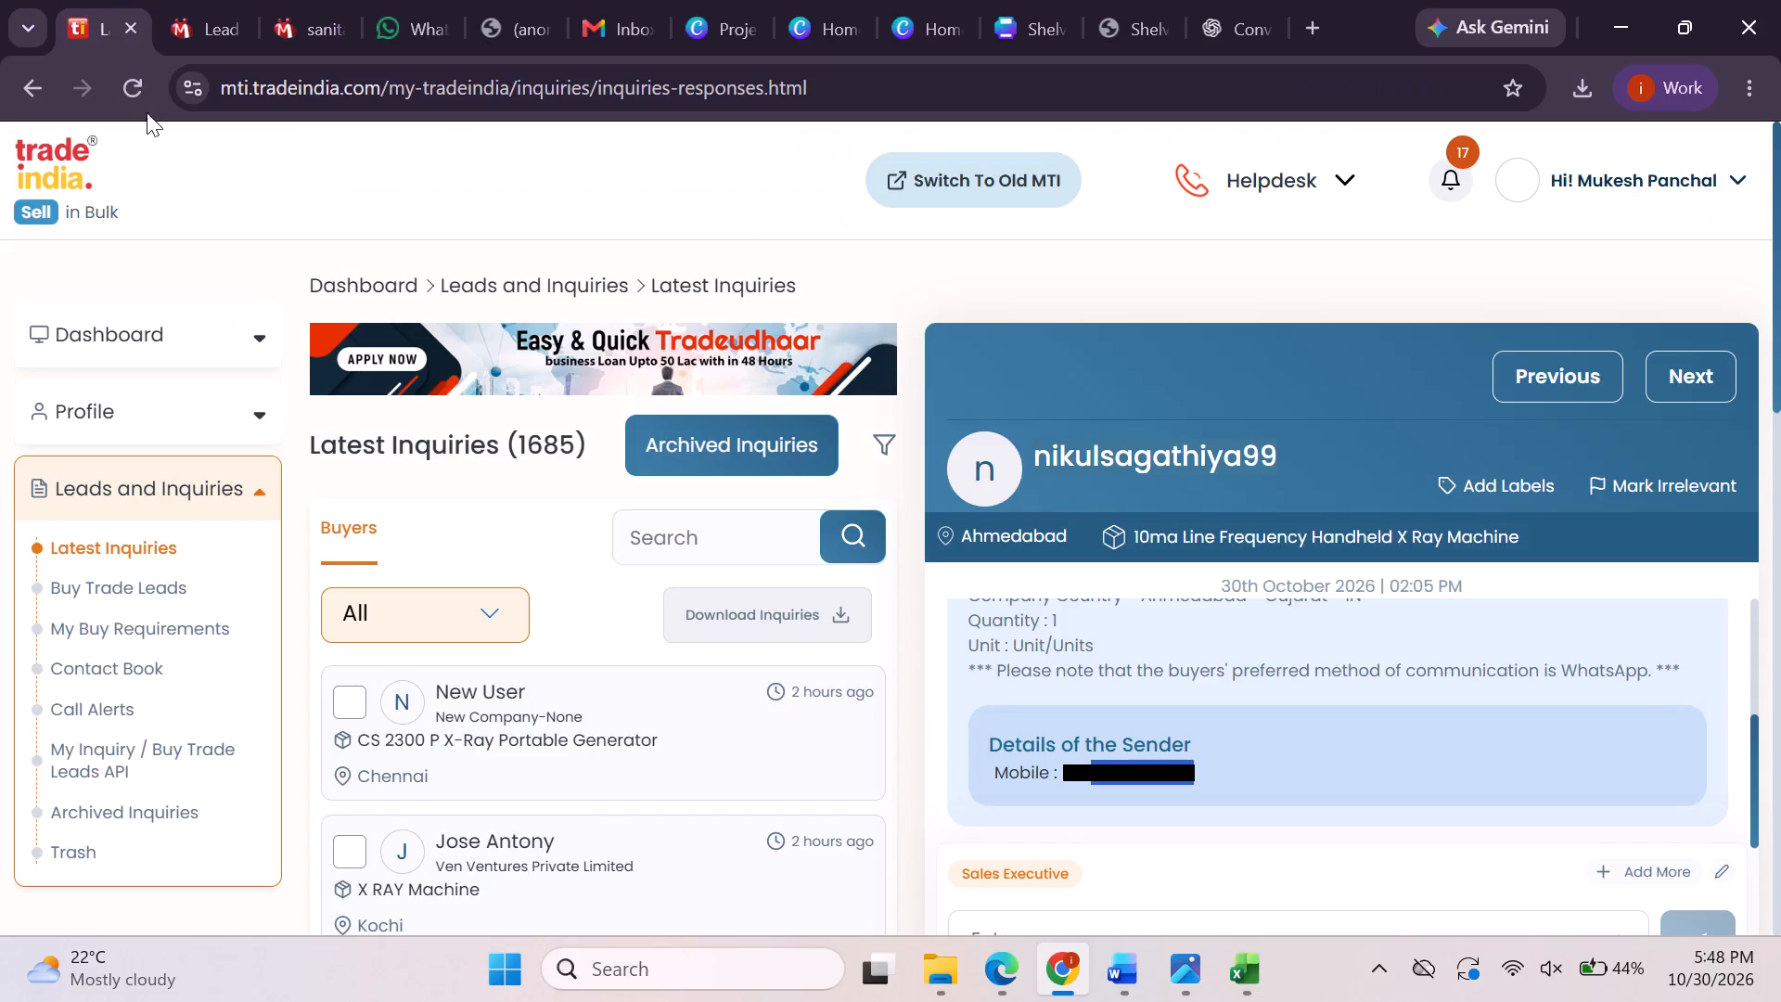
pyautogui.click(142, 87)
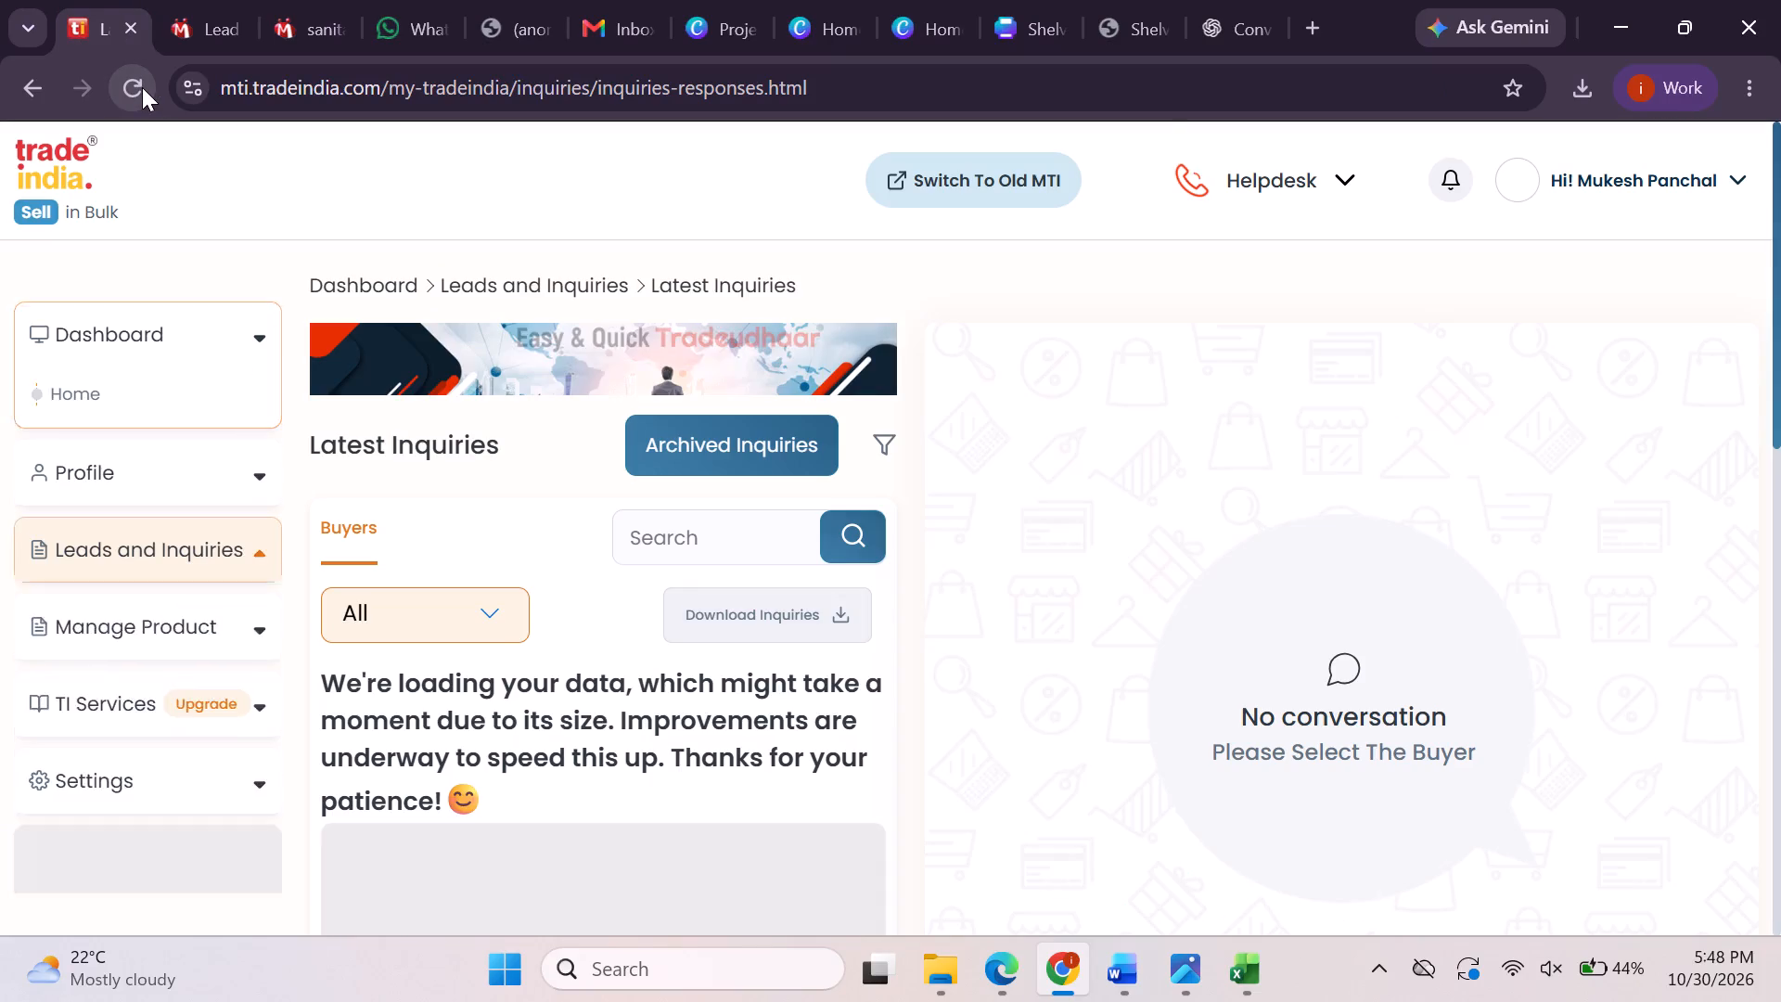
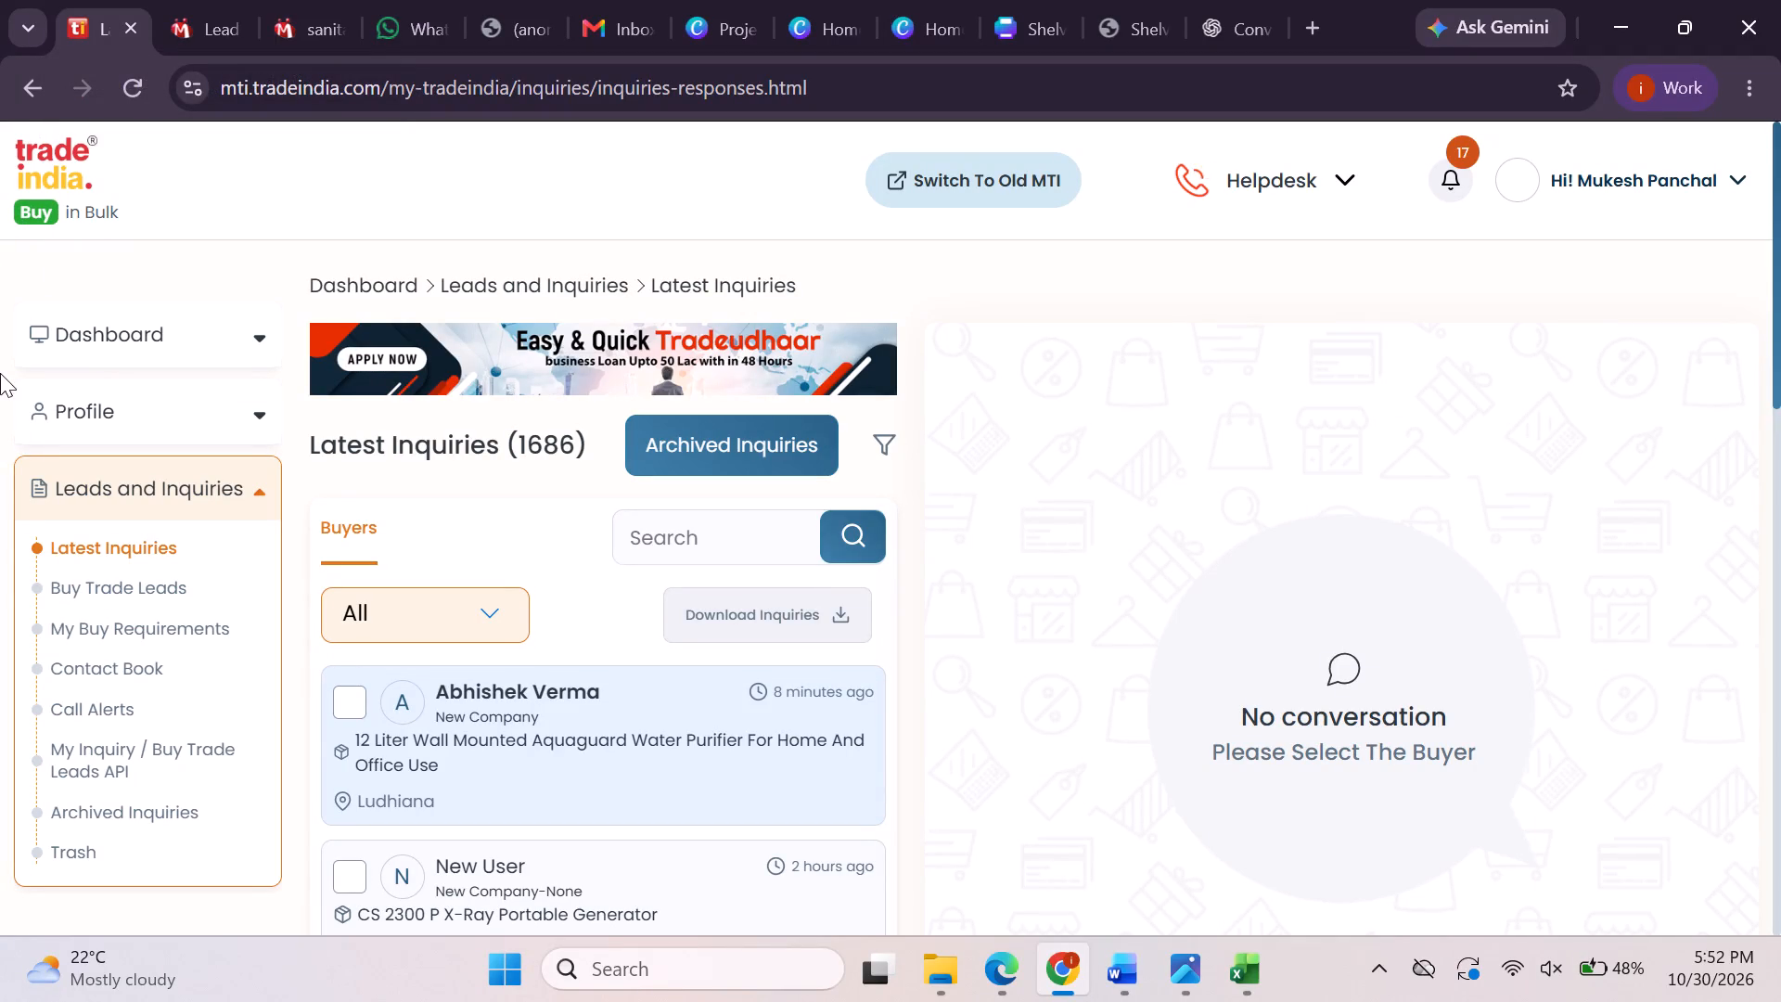
# Return to the IndiaMART Lead Manager, reload its leads and open the Allied Insulation conversation about fibreglass insulation glass wool.
pyautogui.click(313, 41)
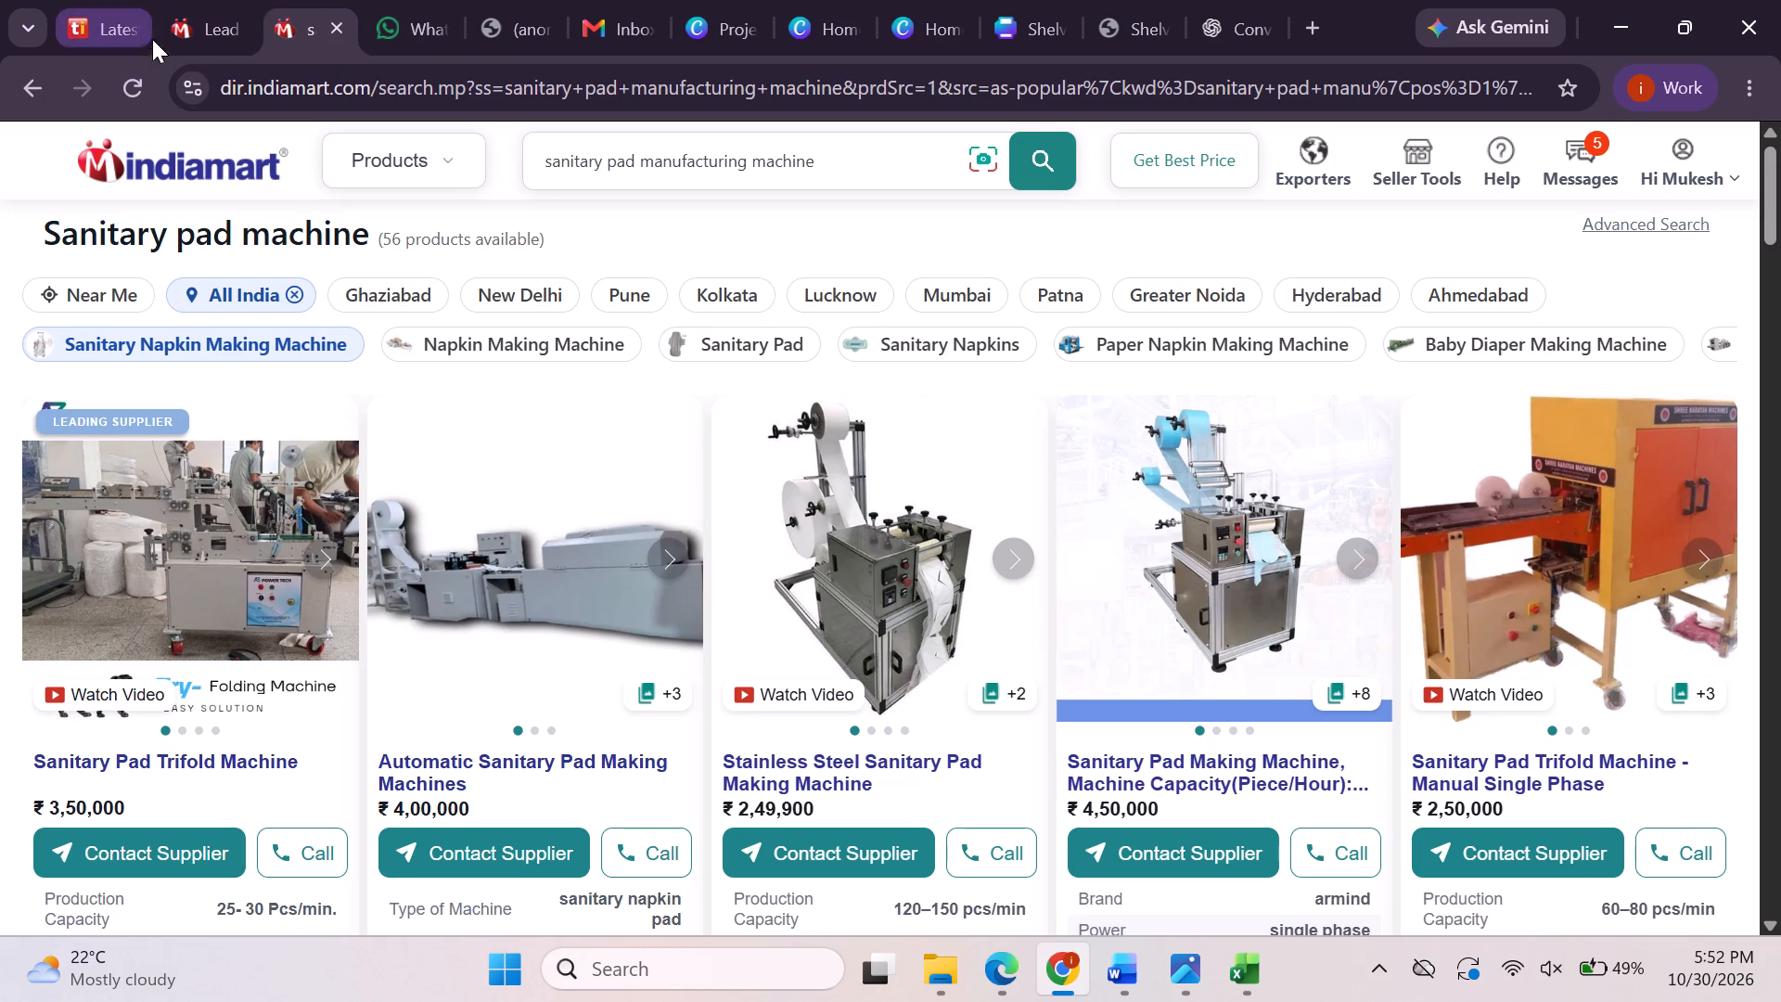
pyautogui.click(213, 5)
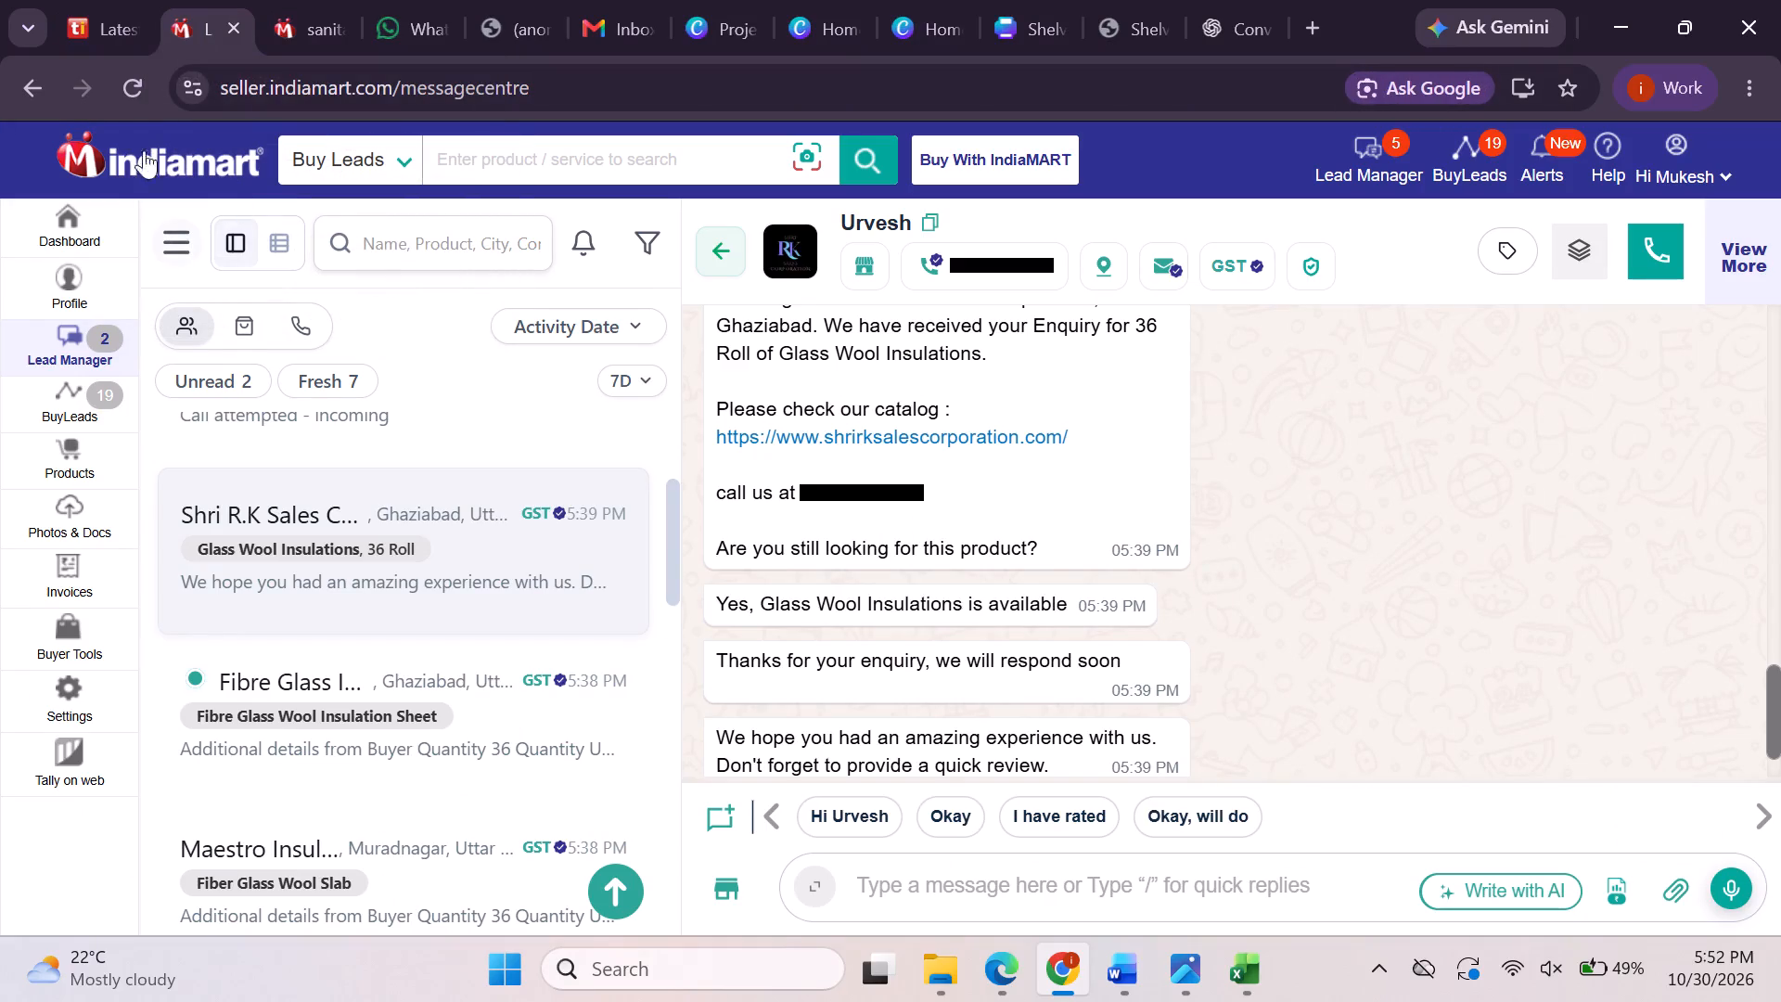
pyautogui.click(141, 96)
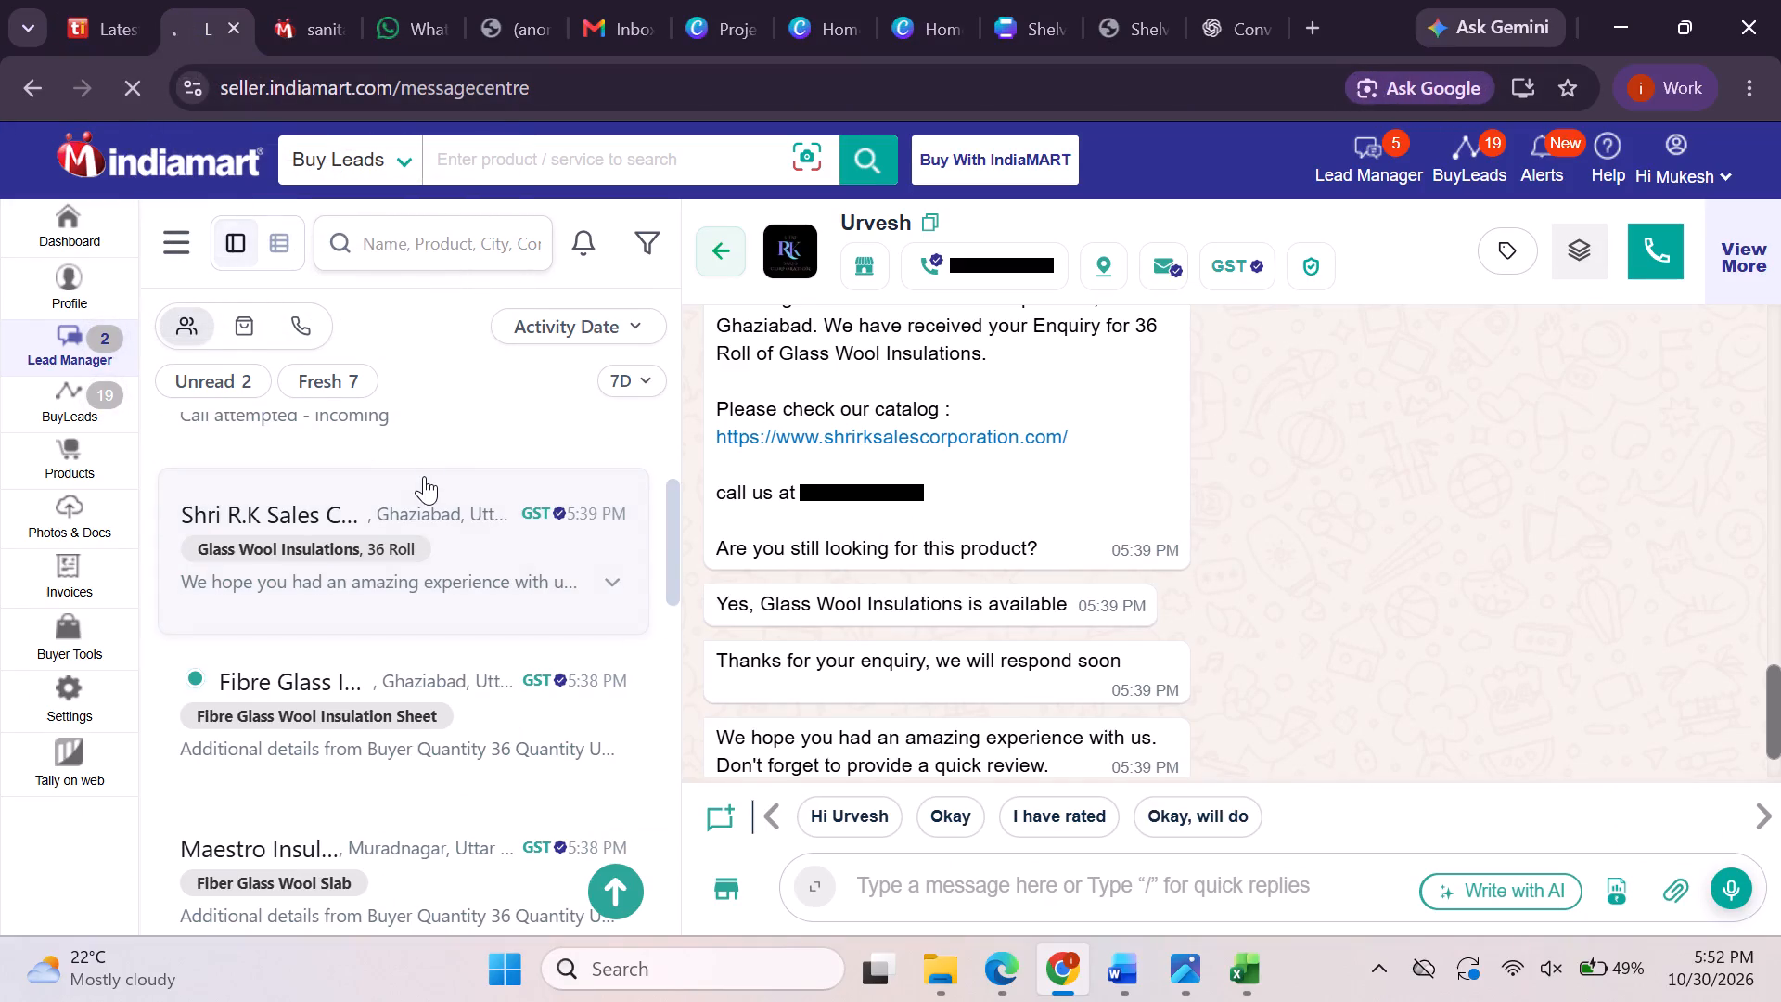
pyautogui.click(95, 344)
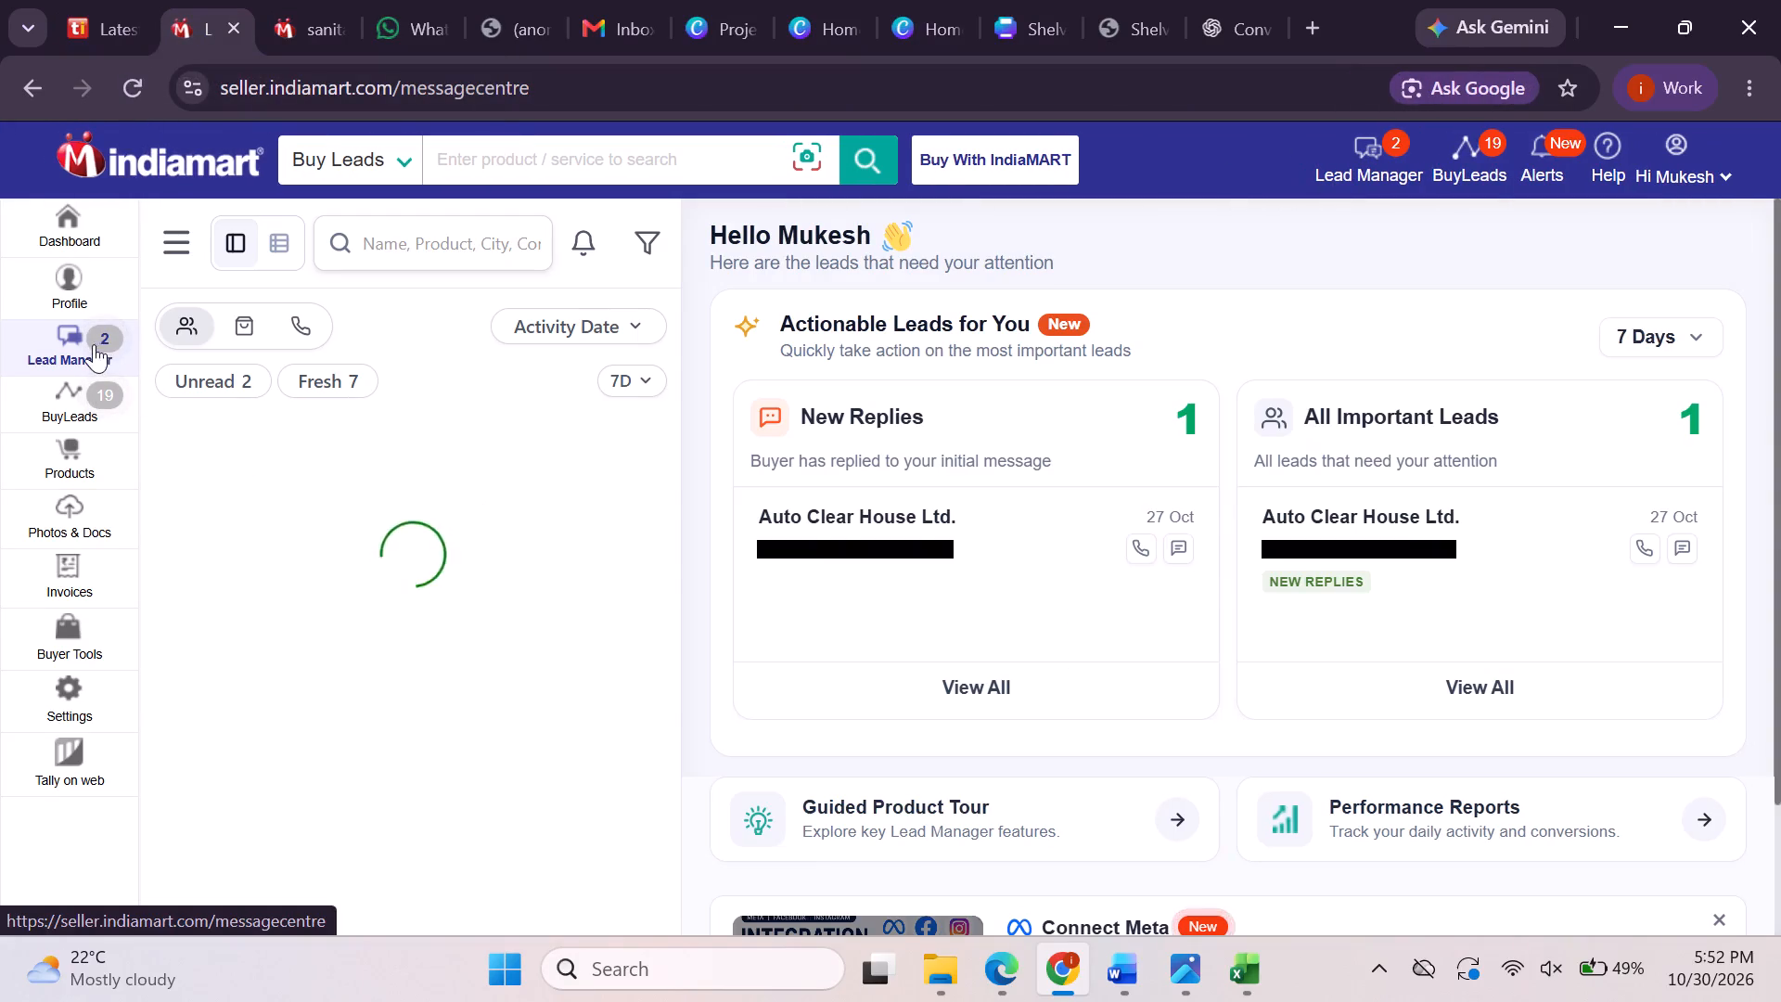
pyautogui.scroll(-5, 489, 620)
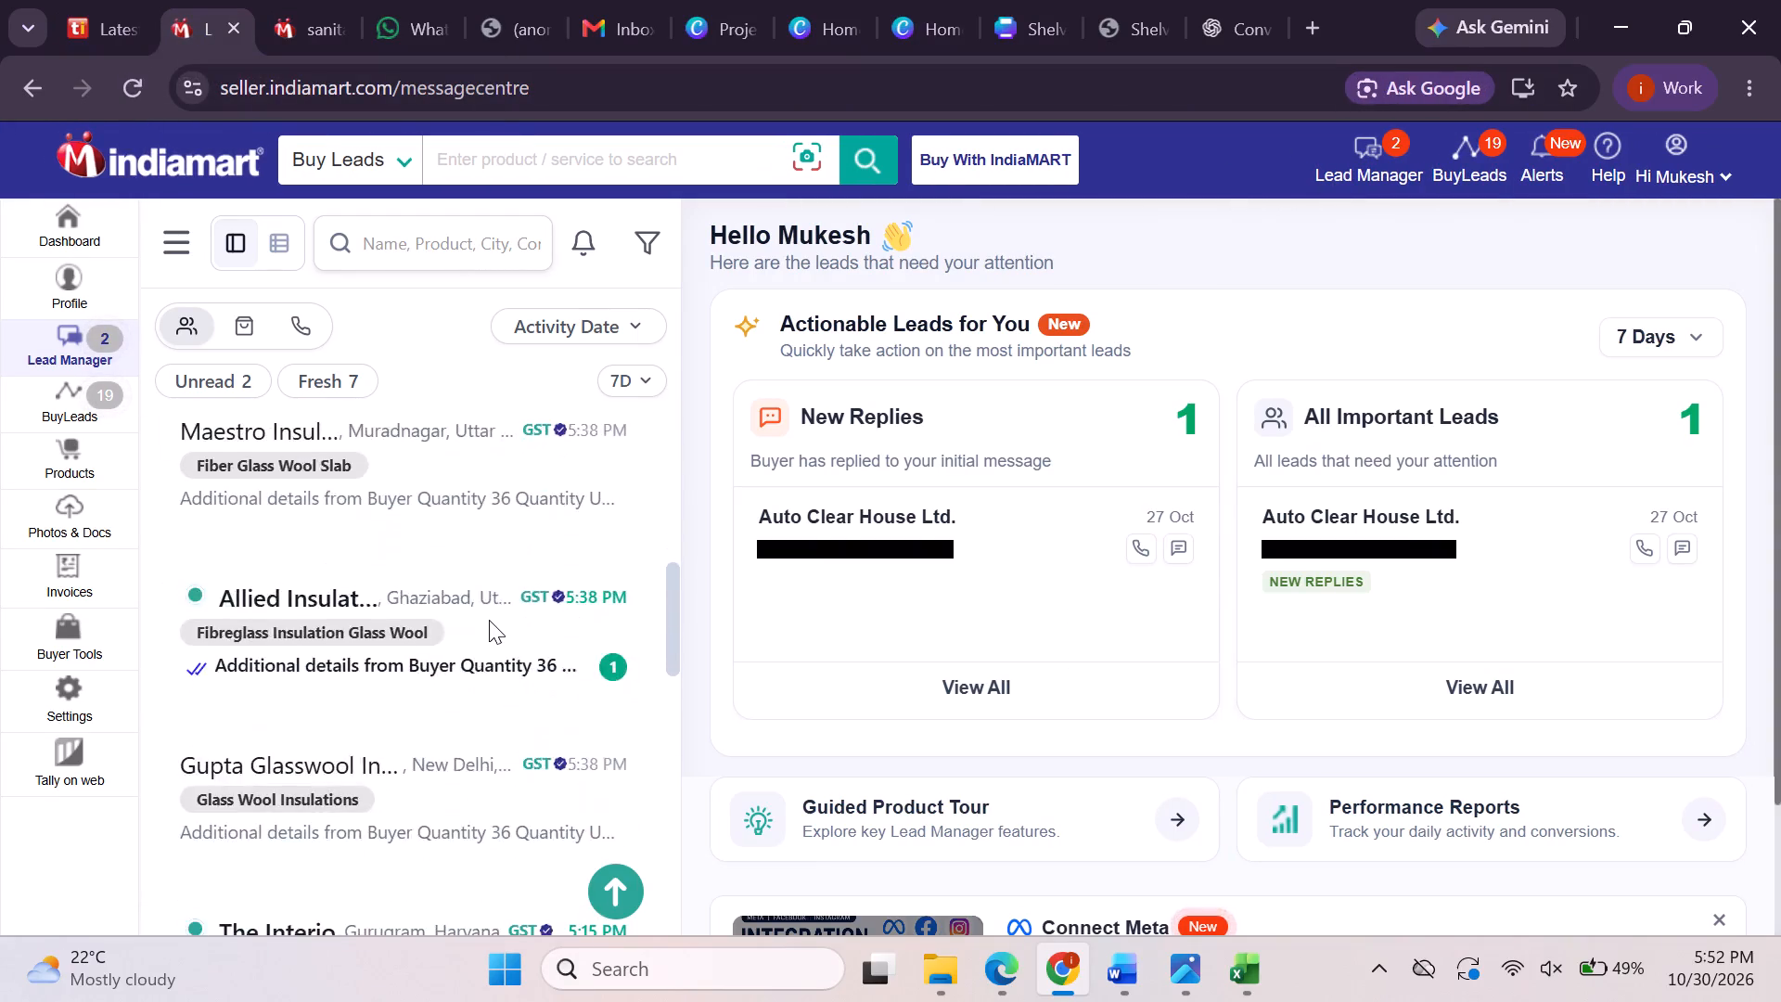
pyautogui.scroll(4, 491, 620)
pyautogui.scroll(-5, 491, 620)
pyautogui.click(509, 531)
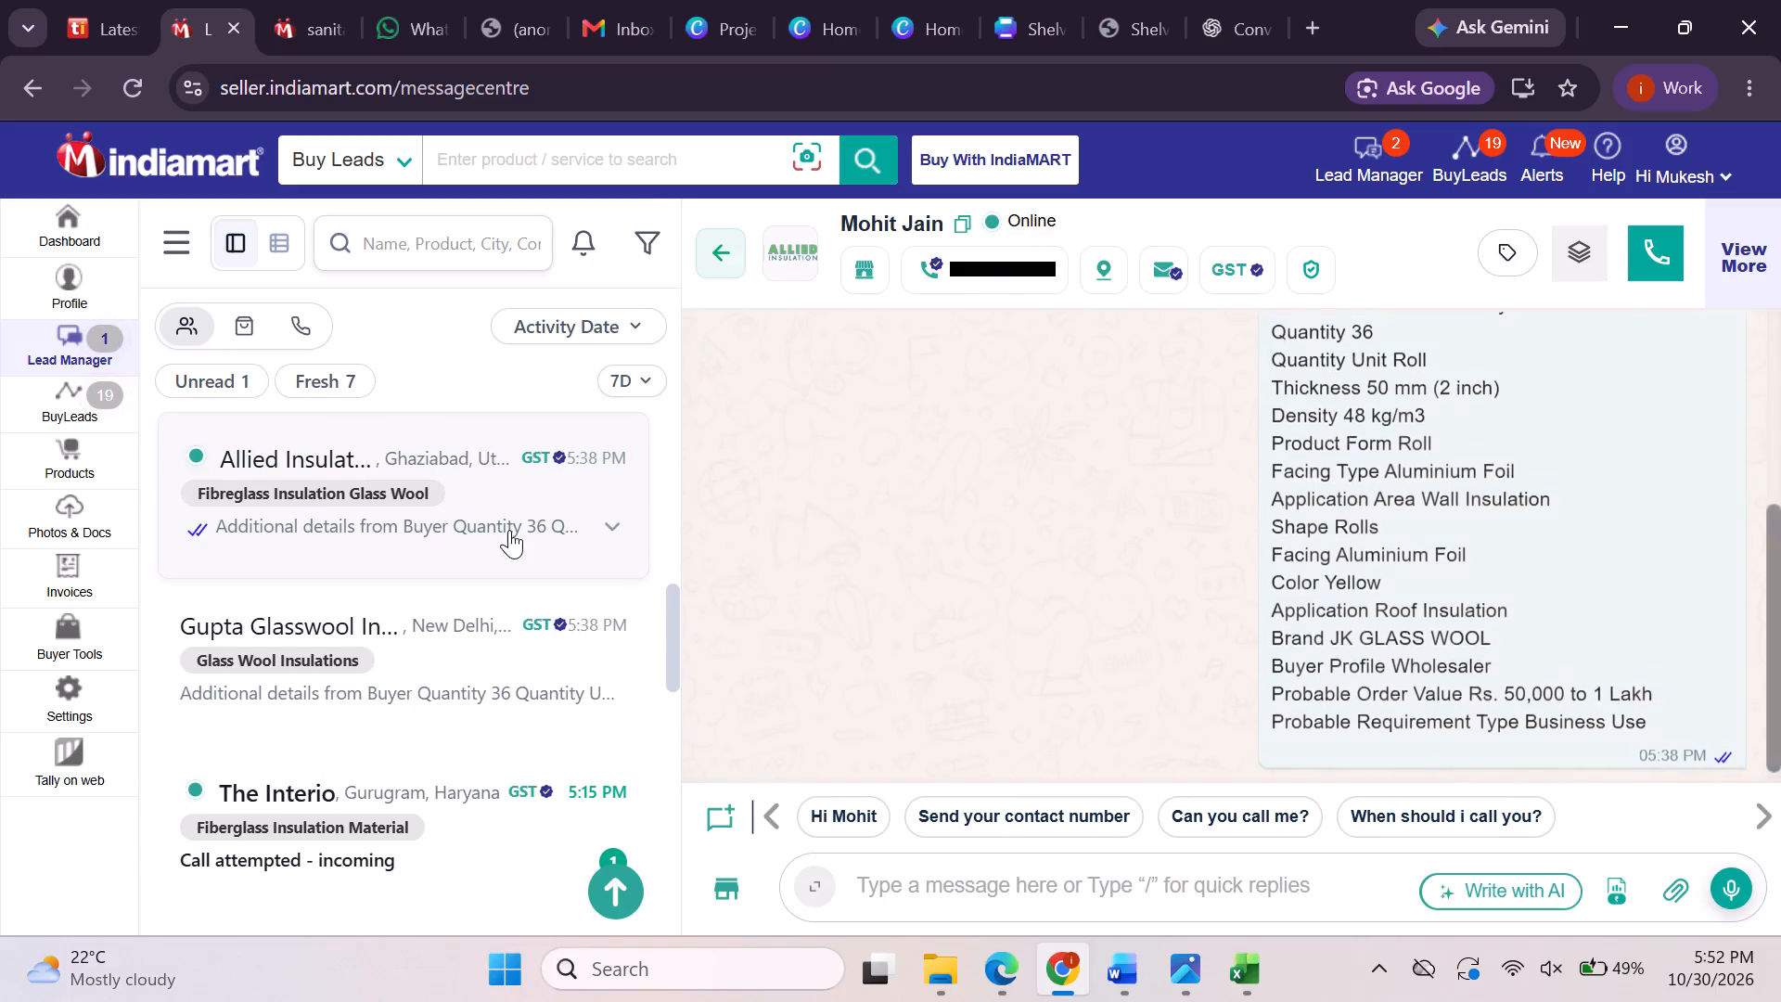
# Open The Interio conversation and read through its fiberglass insulation material enquiry and call history.
pyautogui.scroll(-3, 509, 530)
pyautogui.click(506, 459)
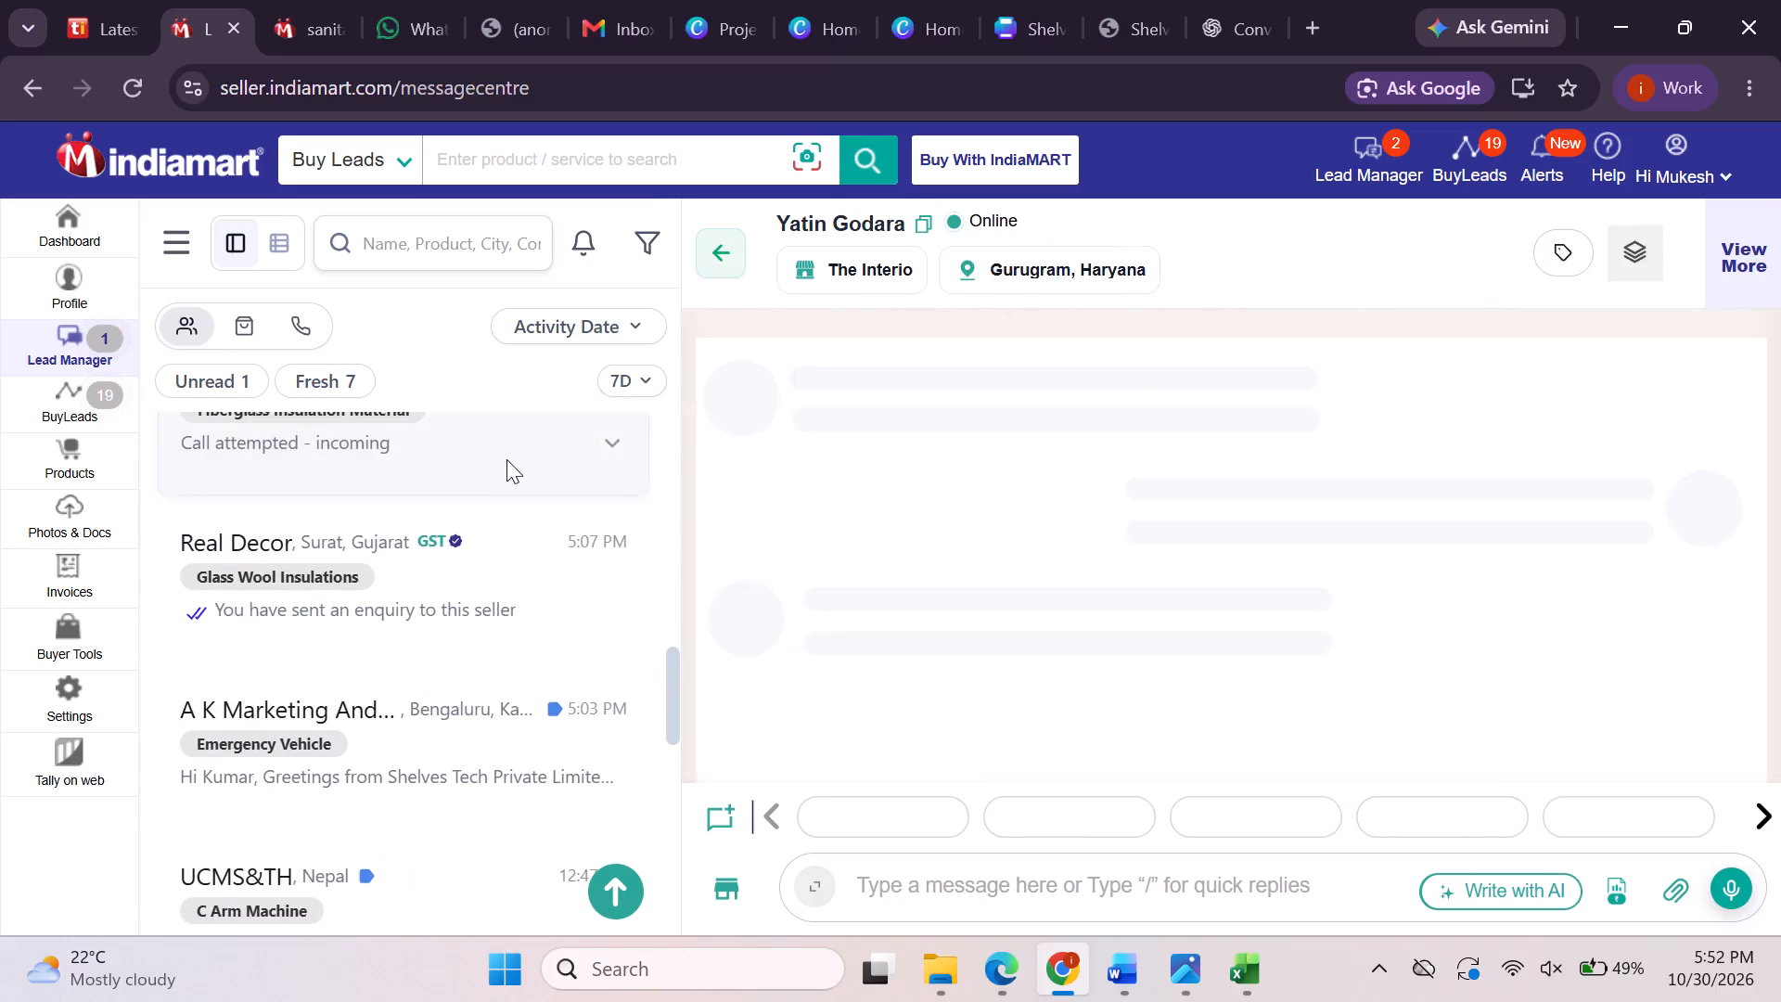
pyautogui.scroll(-3, 1003, 512)
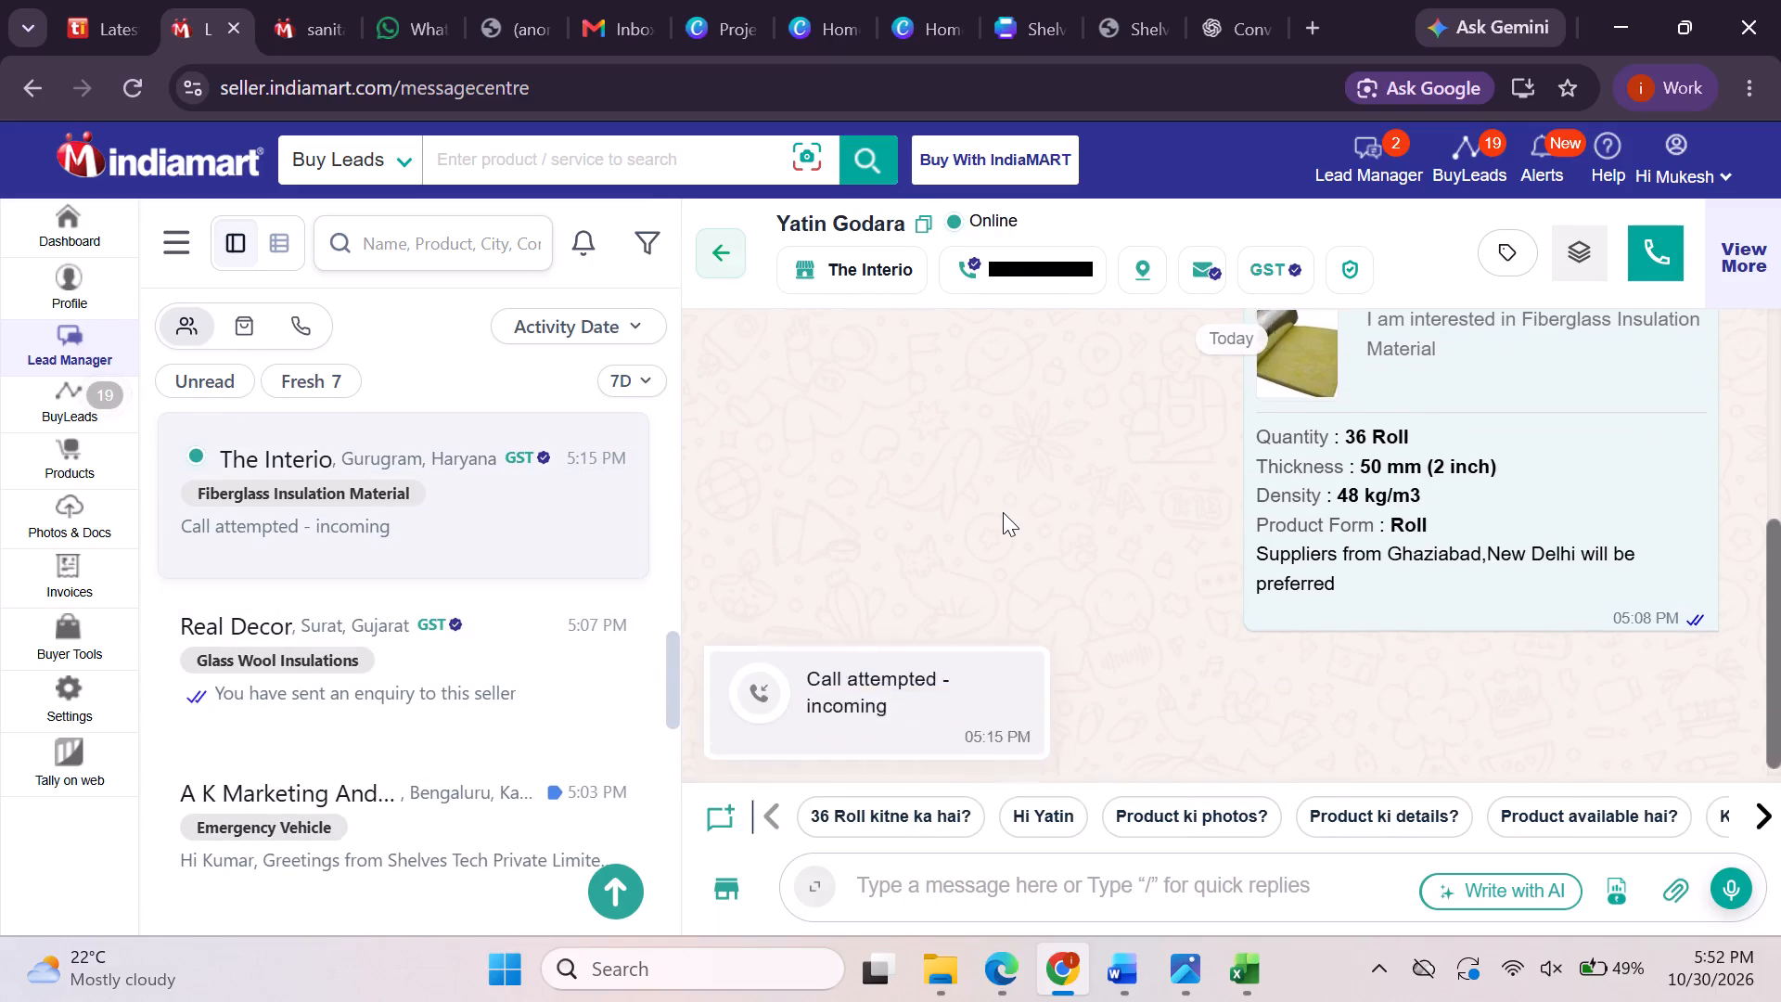
pyautogui.scroll(-1, 1003, 512)
pyautogui.scroll(13, 1003, 512)
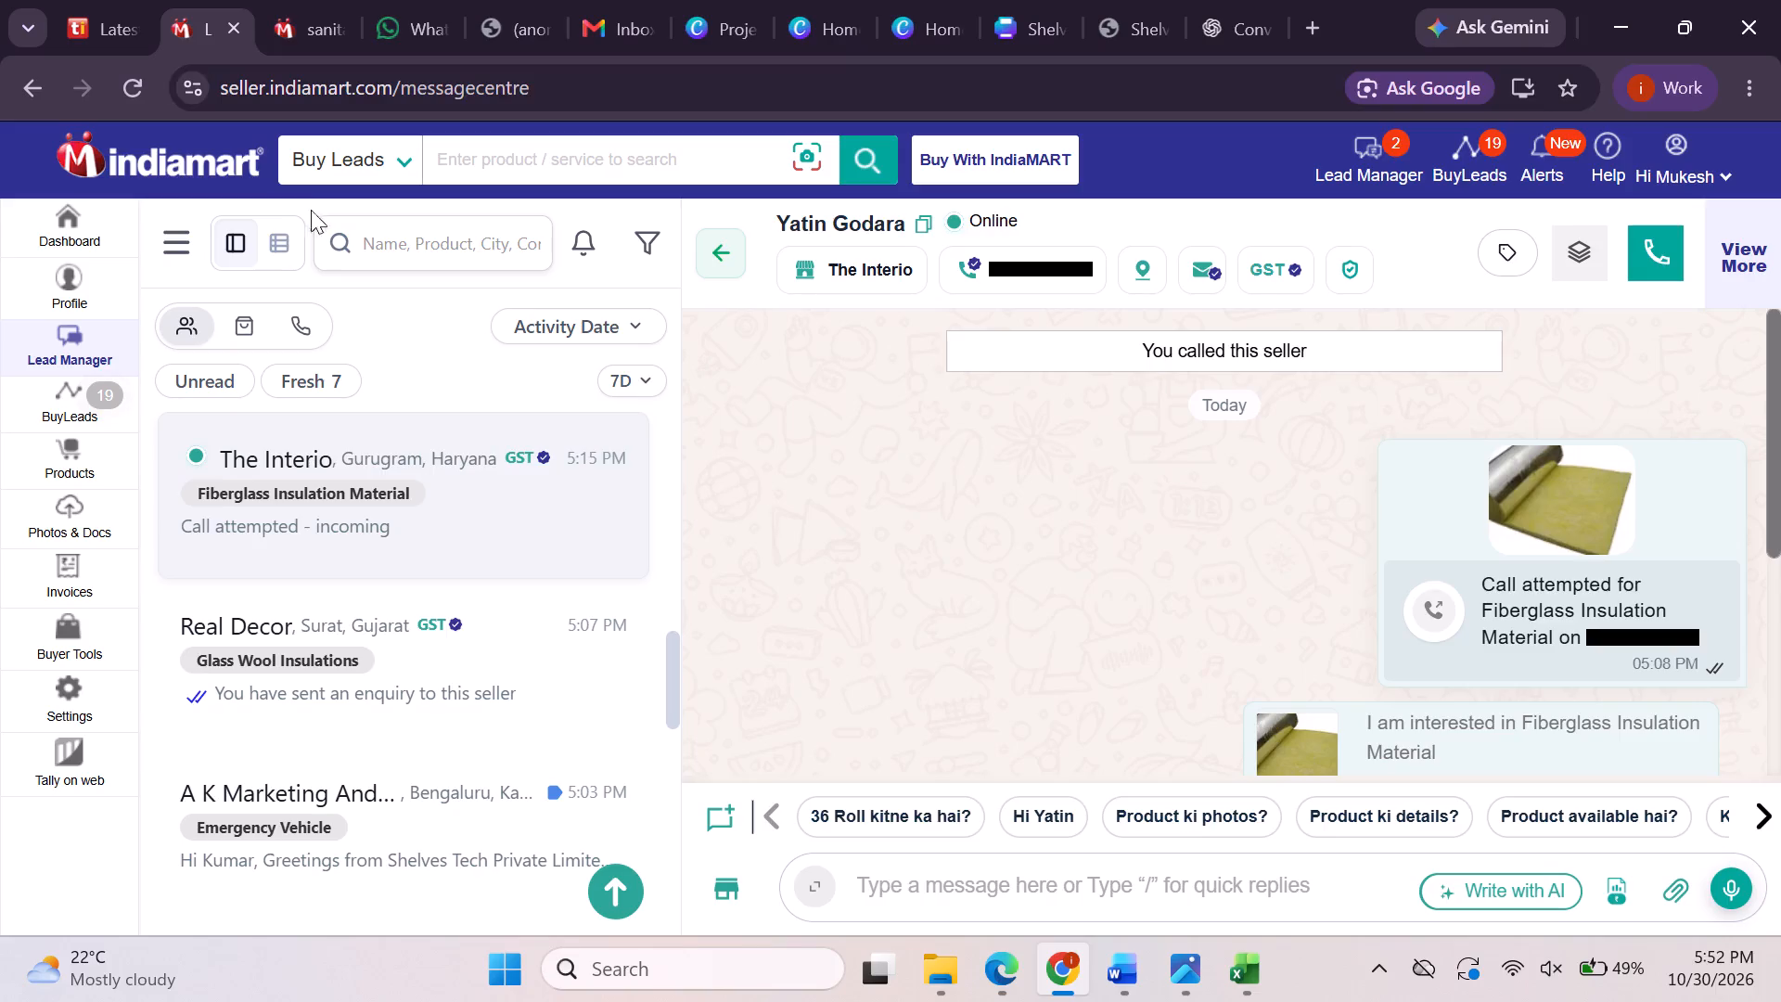
# Switch to the IndiaMART search results for sanitary pad manufacturing machines.
pyautogui.click(282, 16)
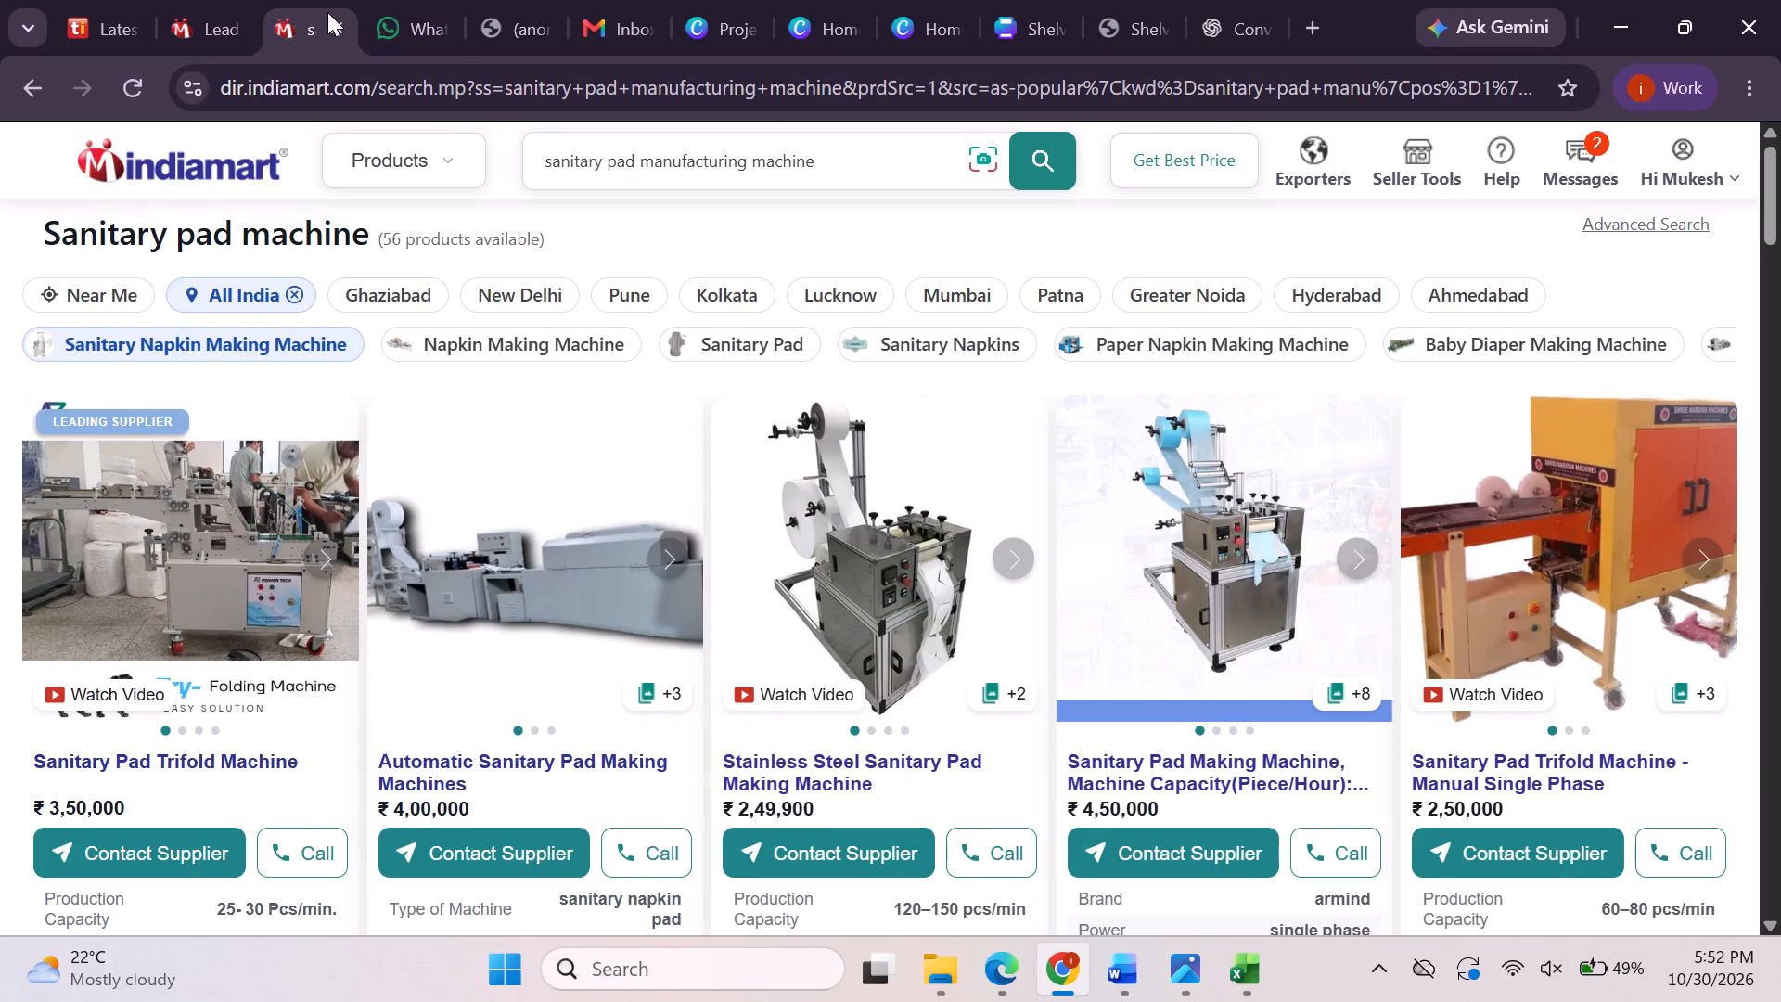